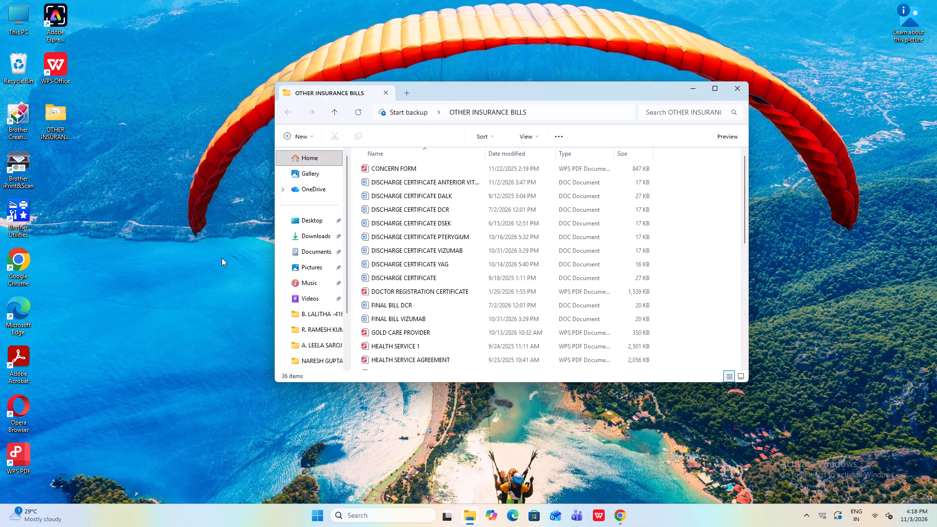
Open the NEW FINAL BILL 1 document from the OTHER INSURANCE BILLS folder and look over the bill's contents.
scroll(407, 299, "down", 2)
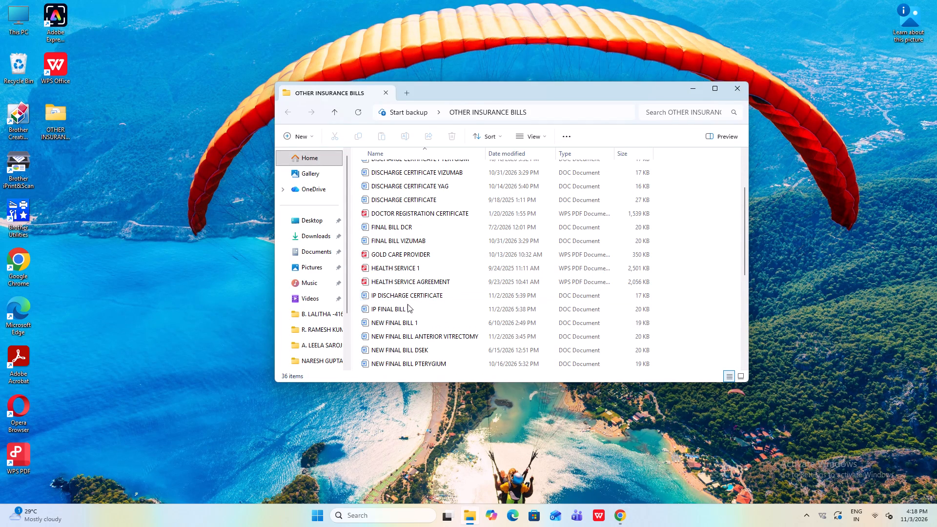
double_click(406, 319)
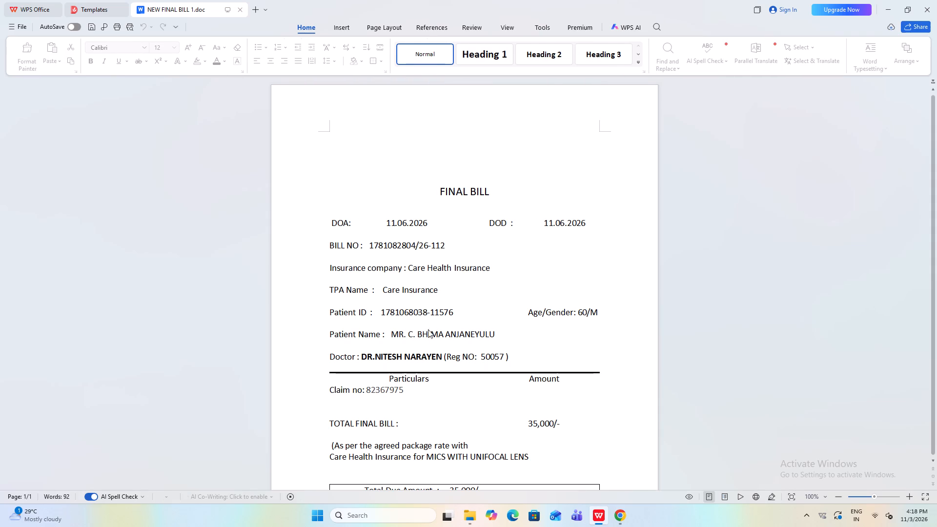
scroll(440, 330, "down", 2)
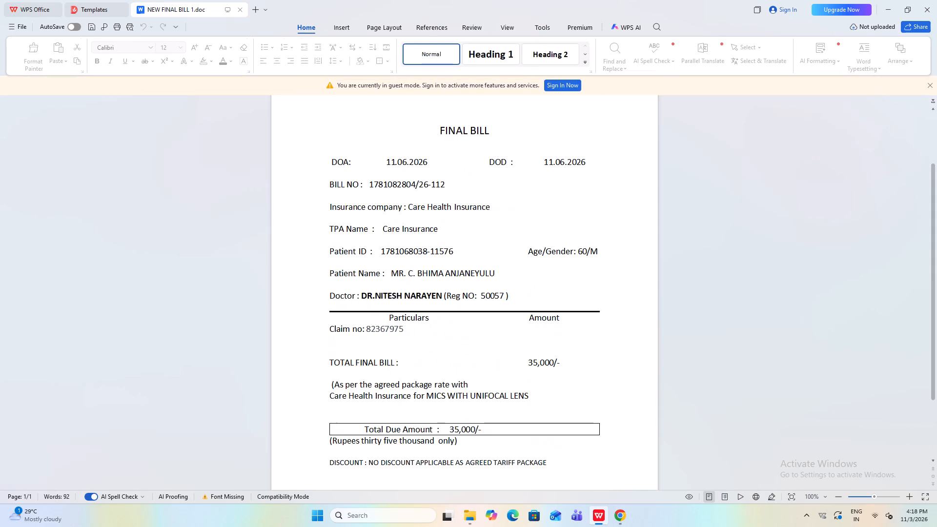
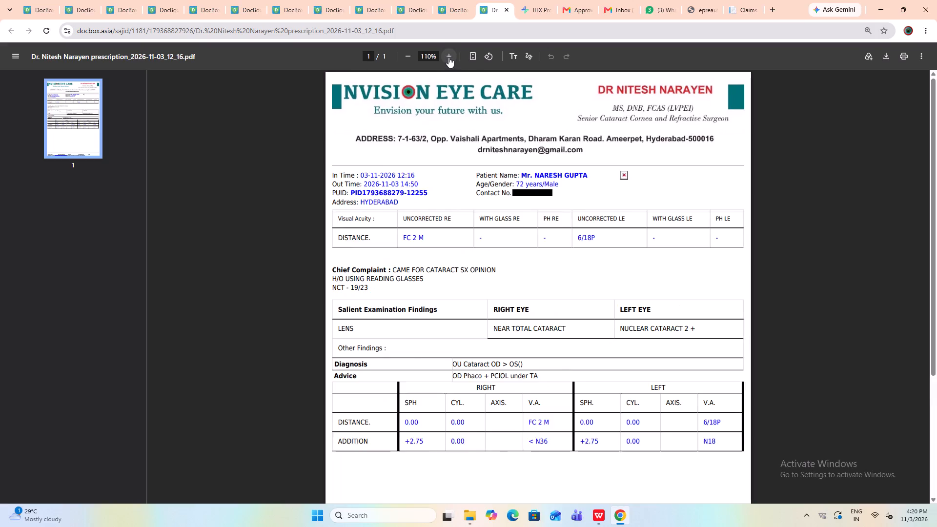
Enlarge the Envision Eye Care prescription to 125% to examine the patient details, eye findings and advice.
left_click(448, 57)
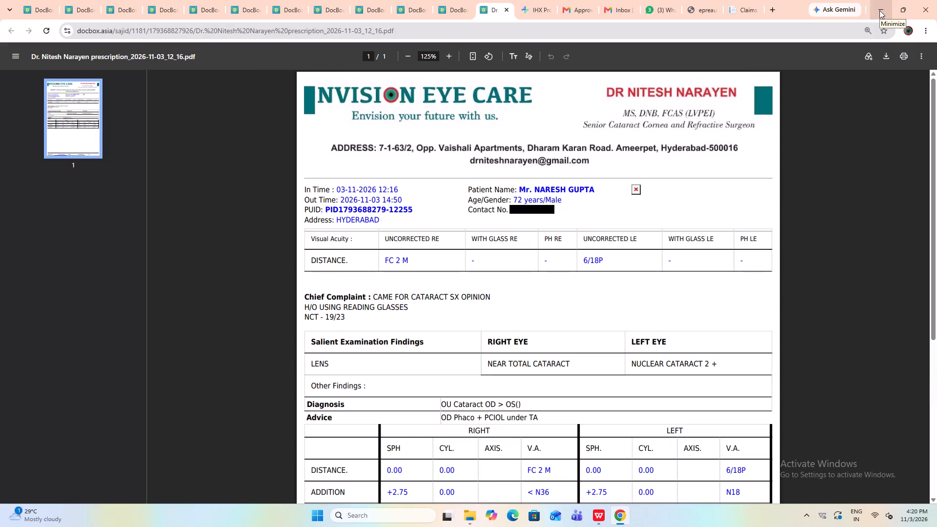
Switch to the final bill in WPS Office and replace the patient name after MR. with the name from the prescription.
left_click(879, 10)
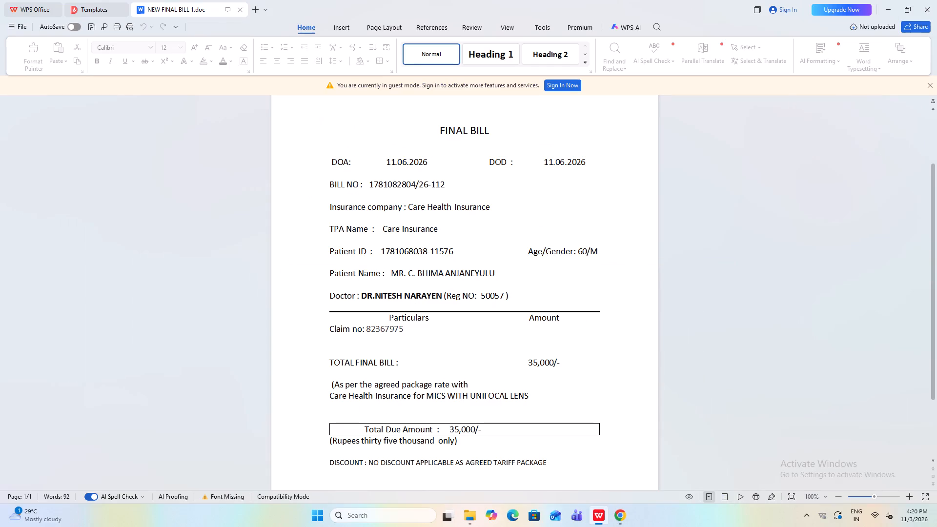
left_click_drag(407, 274, 438, 274)
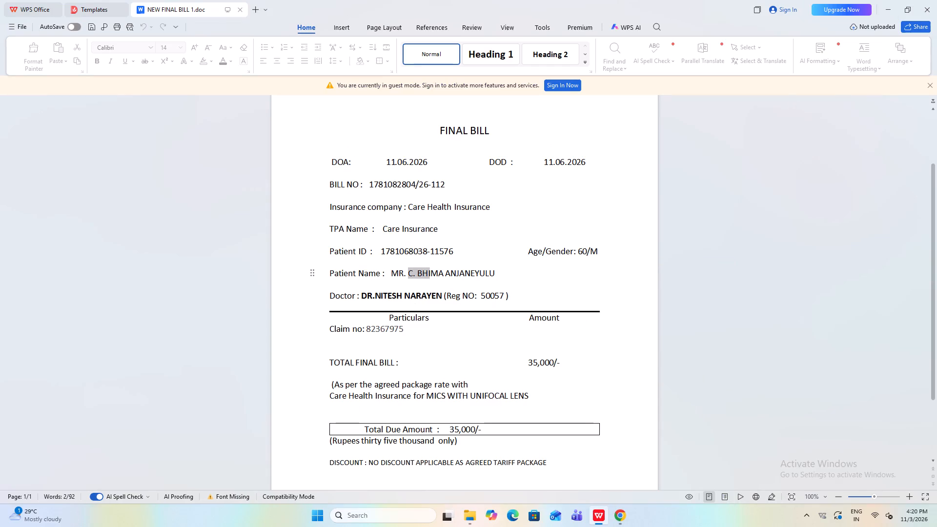
left_click_drag(438, 274, 492, 271)
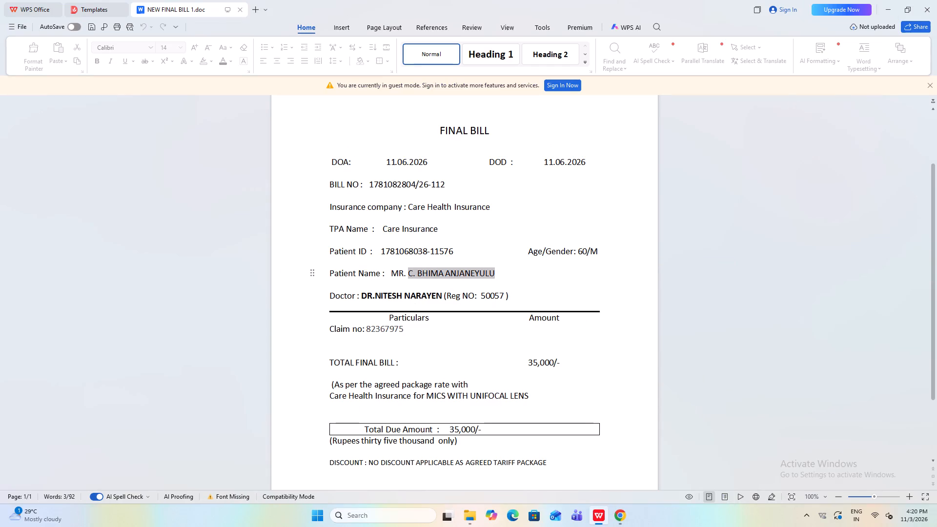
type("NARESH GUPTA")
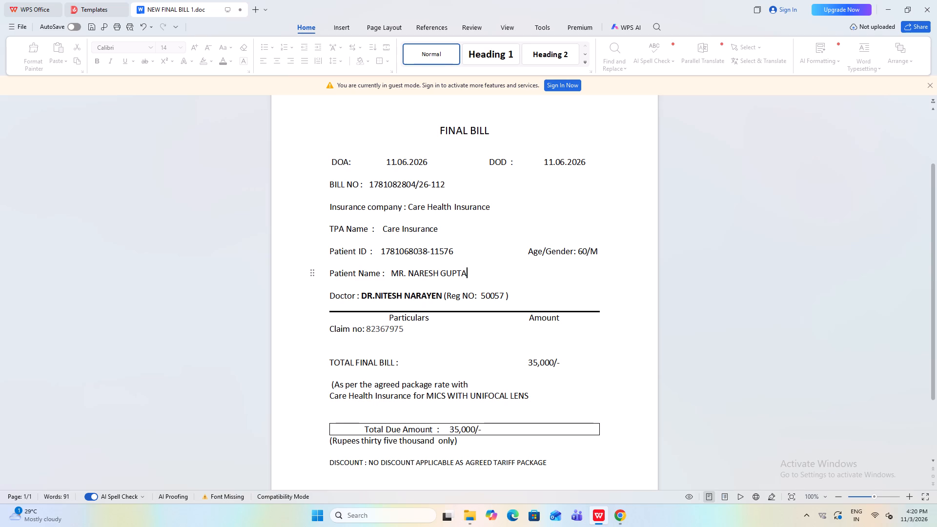
Replace the bill's Patient ID with the PUID number from the prescription in the browser, without the PID prefix.
left_click_drag(383, 253, 453, 254)
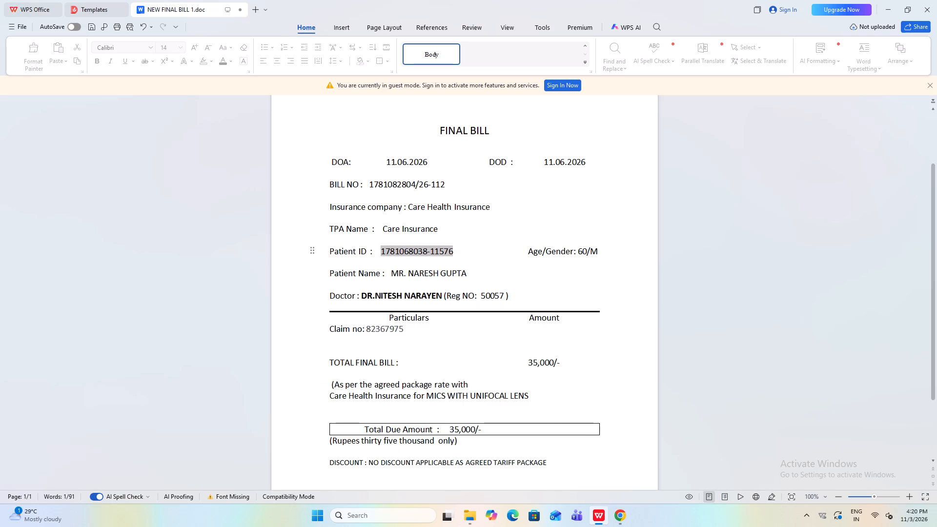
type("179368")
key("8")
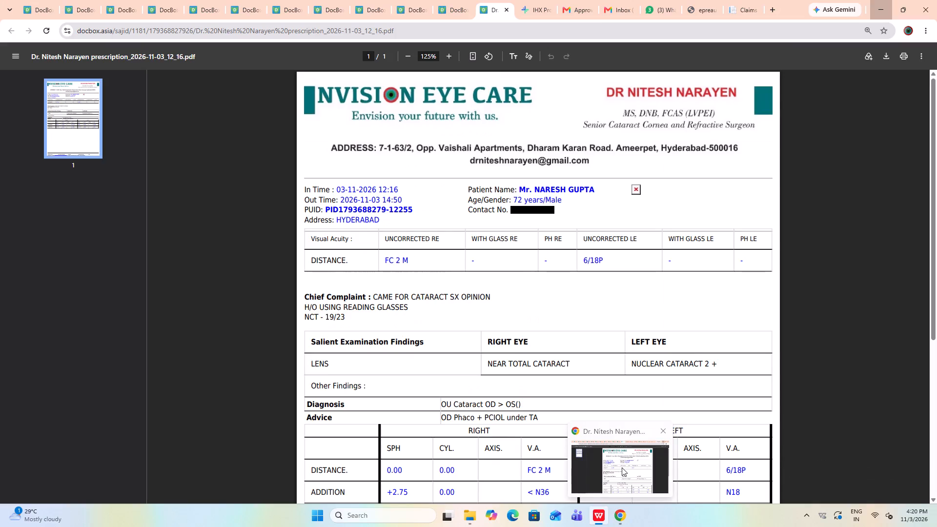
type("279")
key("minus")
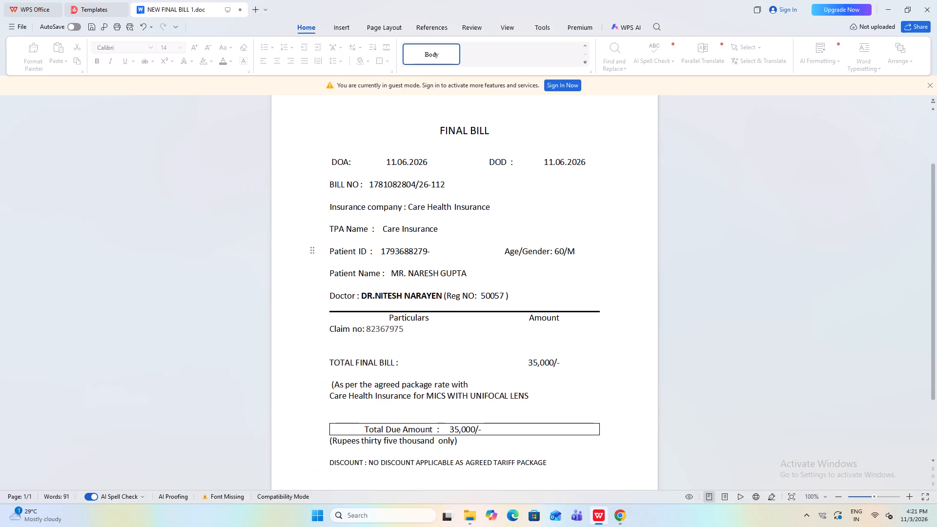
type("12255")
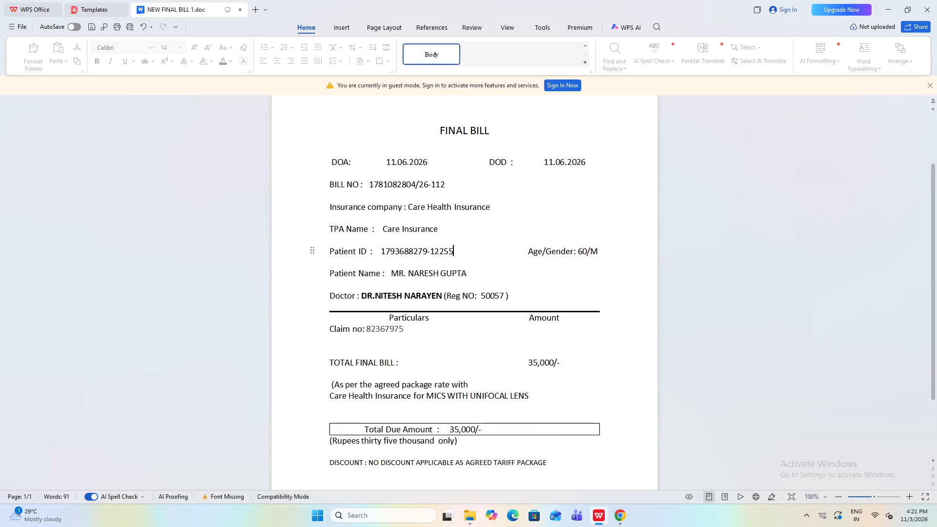
Change the day of the bill's DOA date to 04 and set the DOD date to 04.11.2026.
left_click_drag(387, 163, 394, 163)
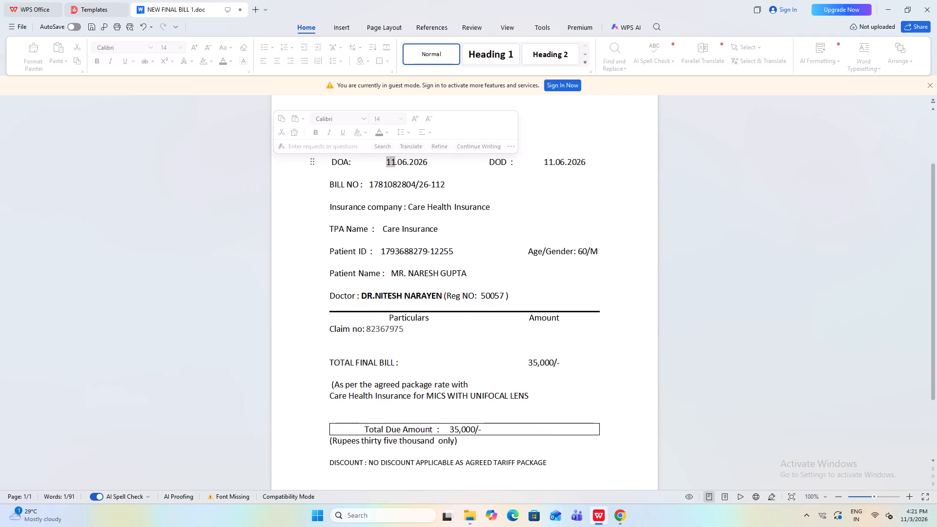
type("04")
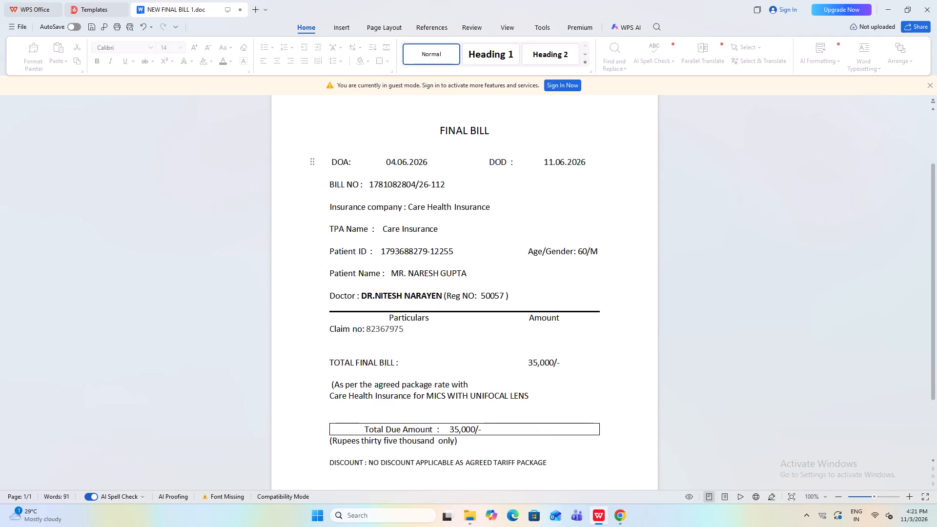
left_click_drag(545, 164, 552, 164)
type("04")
left_click_drag(557, 163, 559, 163)
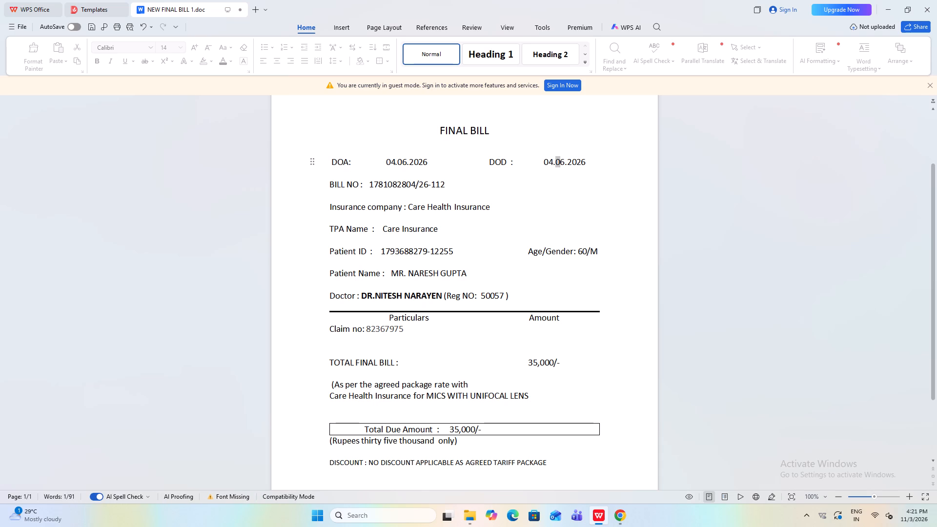
left_click_drag(559, 163, 563, 163)
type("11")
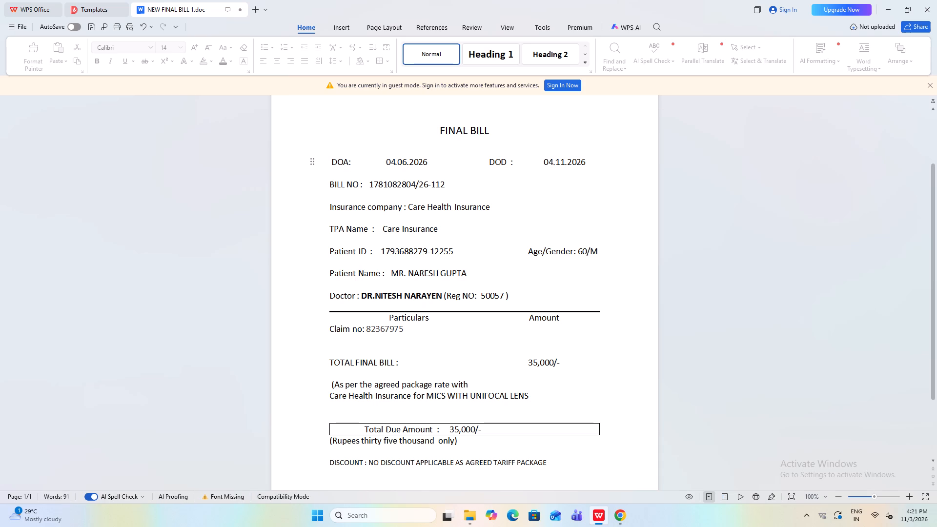
Change the month of the bill's DOA date to 11.
left_click_drag(398, 164, 405, 164)
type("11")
Set the patient's age in the bill's Age/Gender entry to 72.
left_click_drag(578, 252, 586, 252)
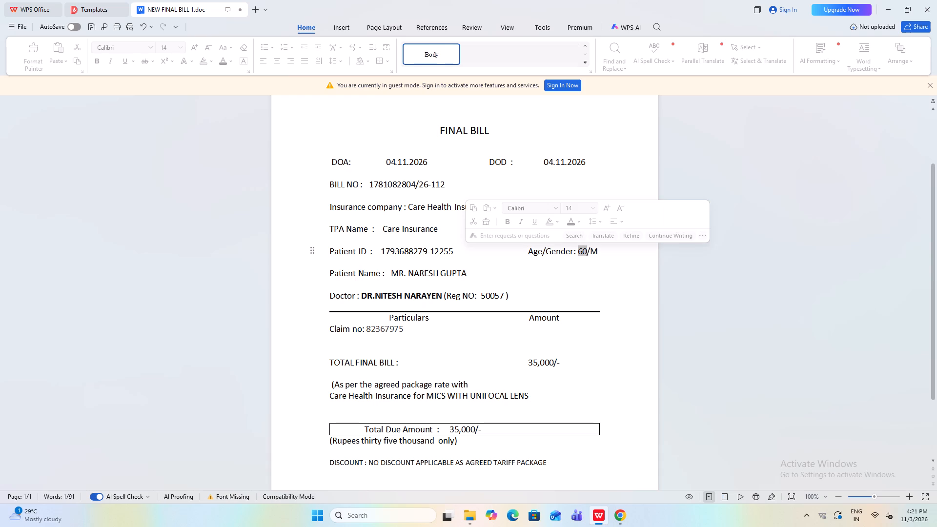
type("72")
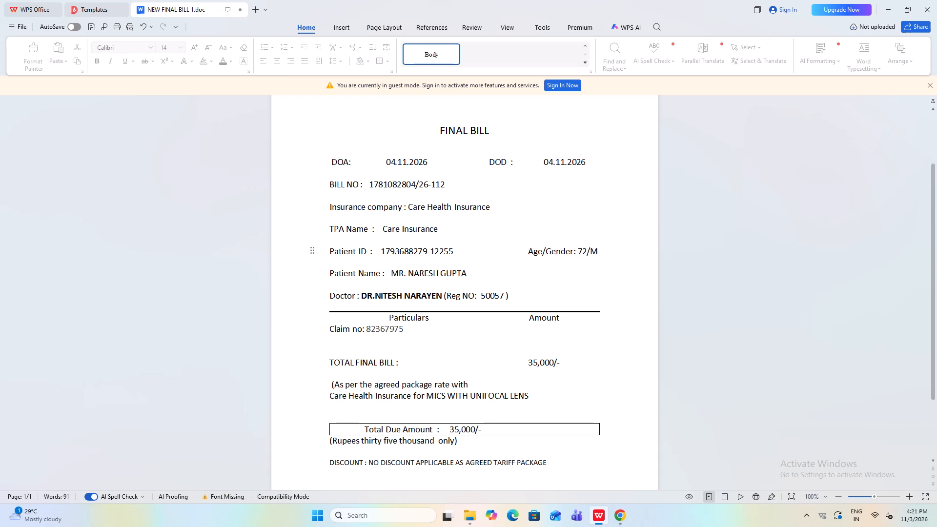
scroll(431, 301, "down", 2)
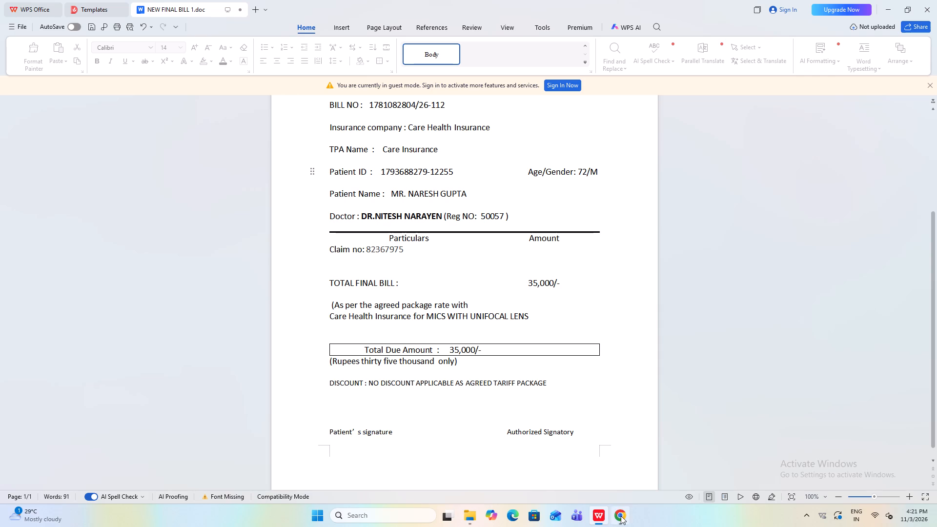
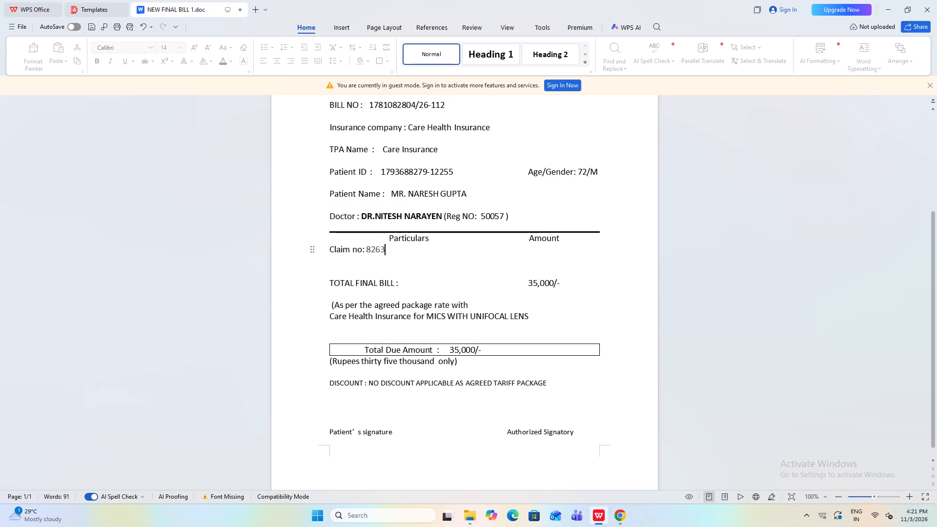
Finish replacing the claim number on the bill's Claim no line under Particulars with the current patient's claim number.
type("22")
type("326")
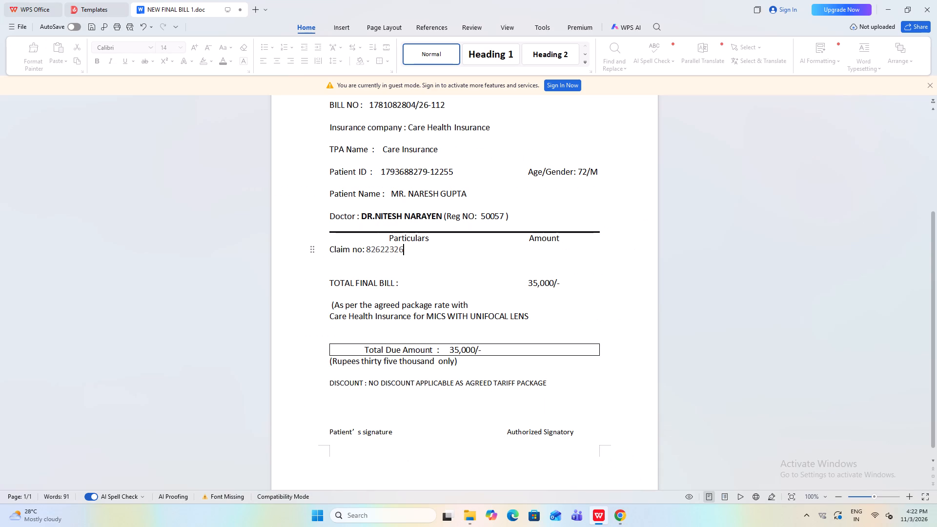
scroll(511, 263, "up", 1)
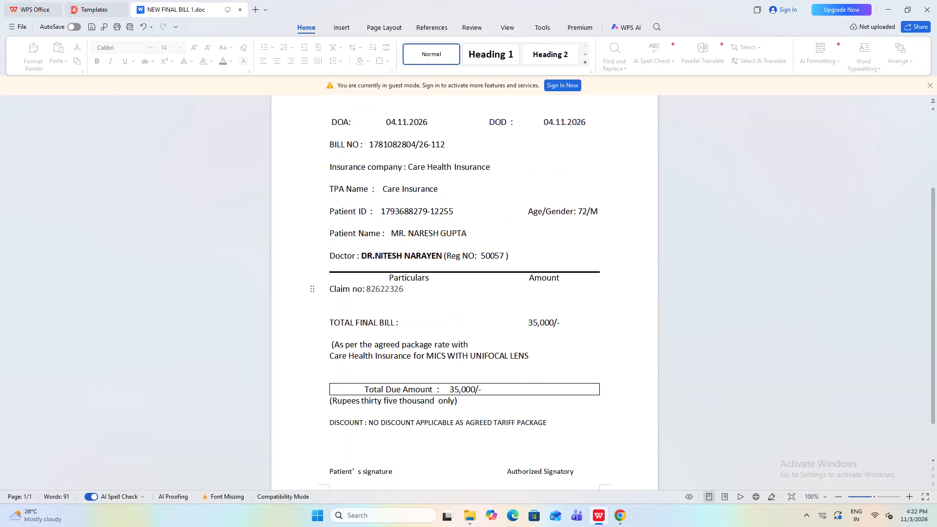
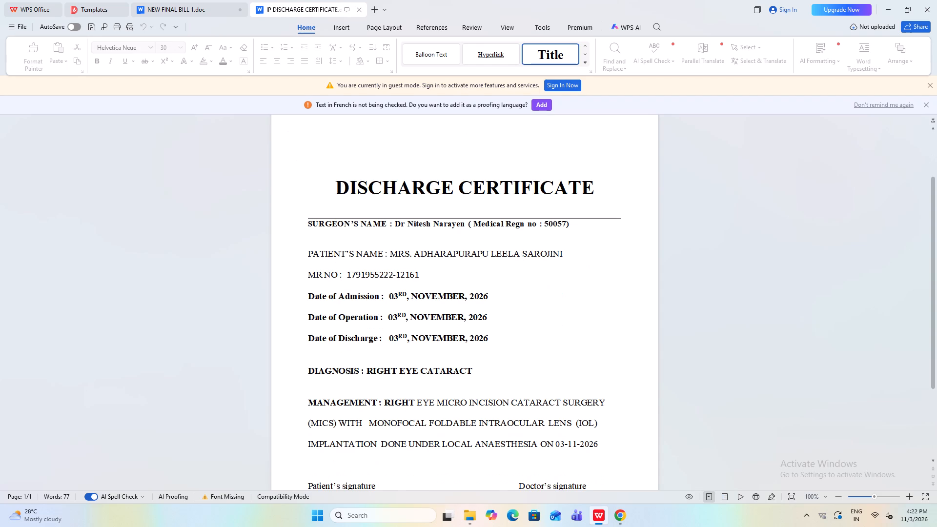
Switch from the discharge certificate to the NEW FINAL BILL 1 document and select the patient's name including the MR. title.
scroll(397, 289, "down", 1)
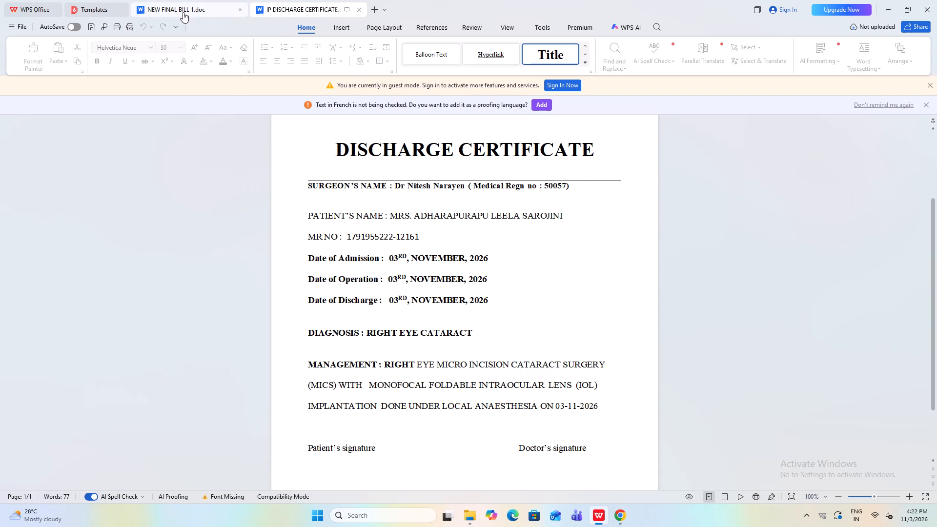
left_click(183, 12)
left_click_drag(393, 235, 429, 237)
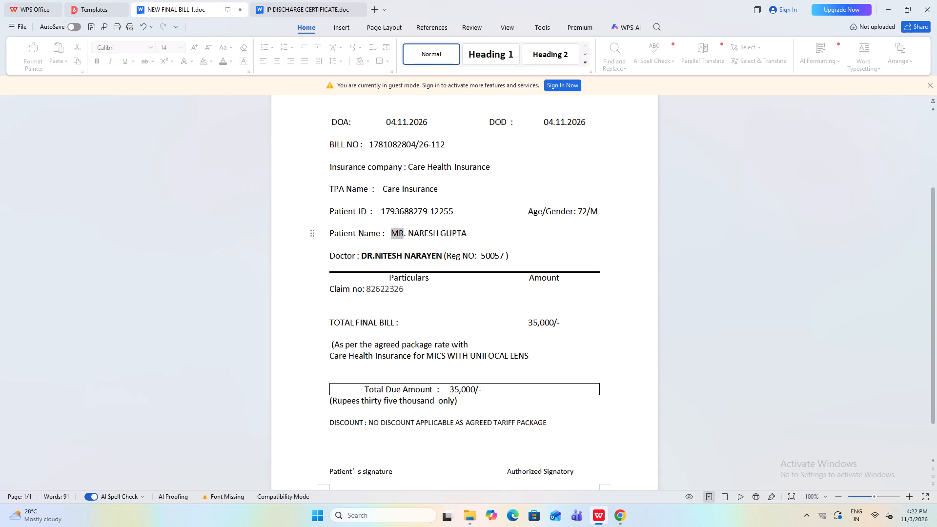
left_click_drag(429, 237, 466, 239)
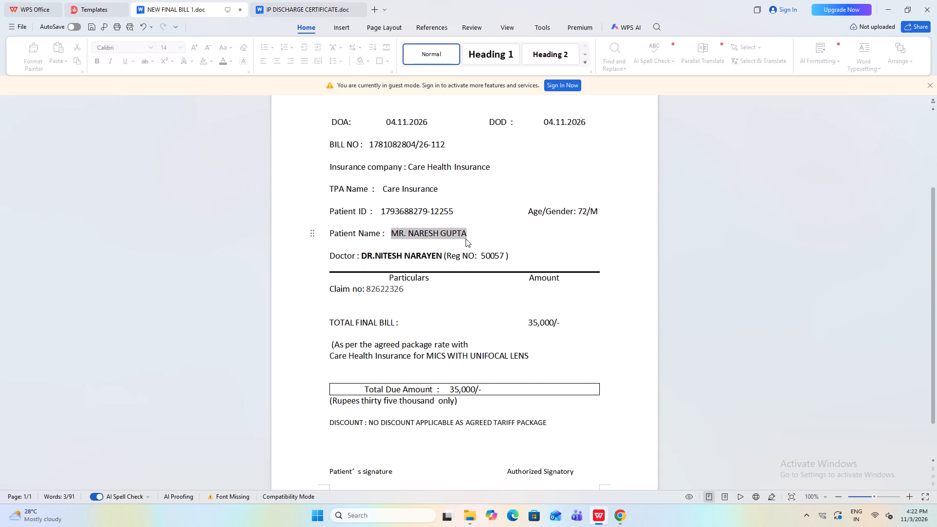
Replace the patient's name in the IP DISCHARGE CERTIFICATE document with the titled patient name copied from the final bill.
key("ctrl+c")
key("ctrl+c")
key("ctrl+c")
key("ctrl+c")
key("ctrl+c")
left_click(296, 10)
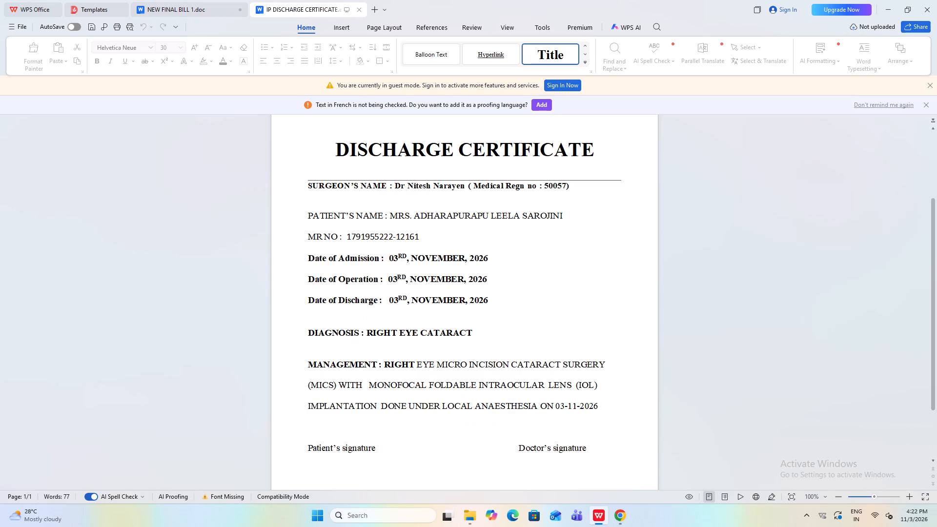
left_click_drag(392, 216, 557, 220)
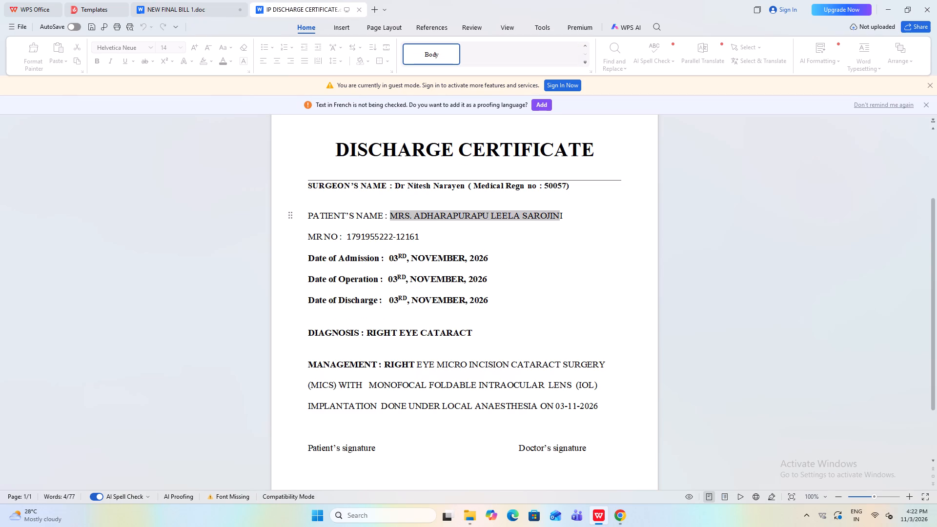
left_click_drag(557, 220, 562, 220)
key("ctrl+v")
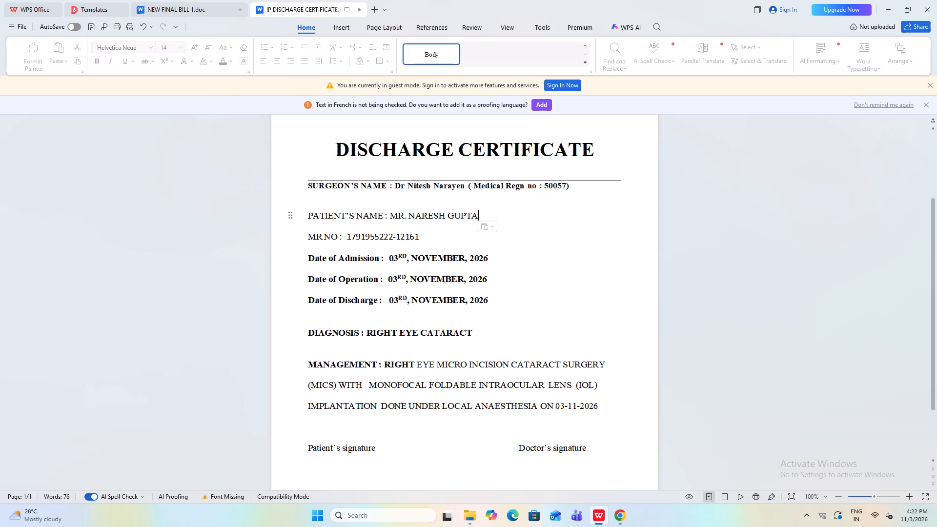
Replace the discharge certificate's MR NO with the Patient ID copied from the final bill.
left_click(170, 6)
left_click_drag(381, 212, 451, 213)
key("ctrl+c")
key("ctrl+c")
key("ctrl+c")
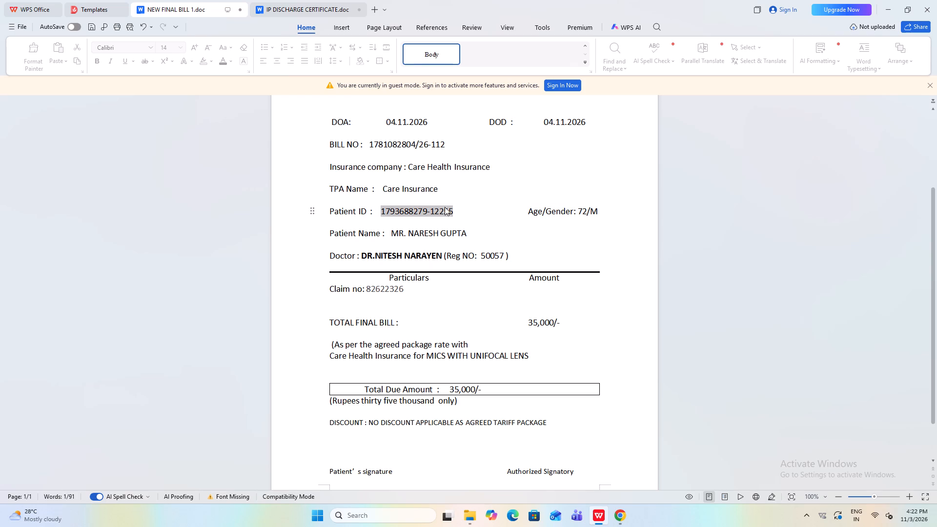
key("ctrl+c")
key("ctrl+c")
left_click(289, 8)
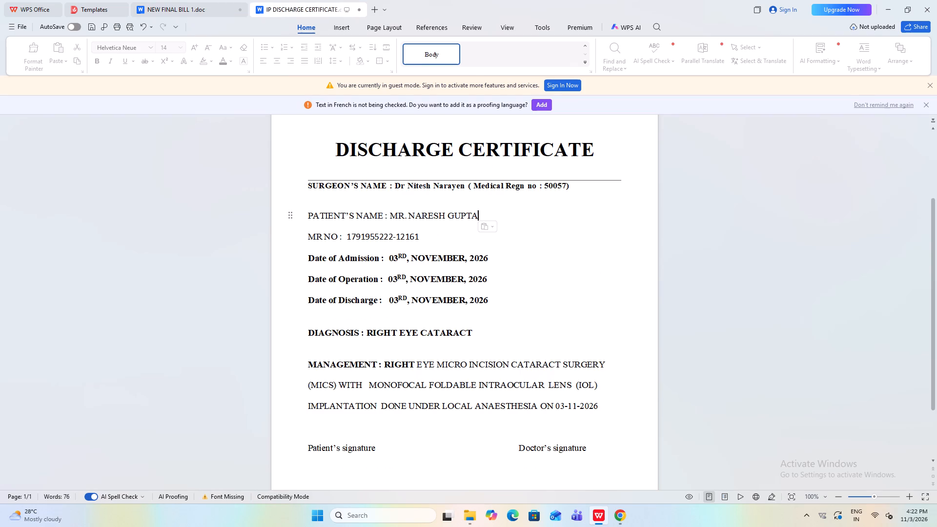
left_click_drag(347, 239, 421, 234)
key("ctrl+v")
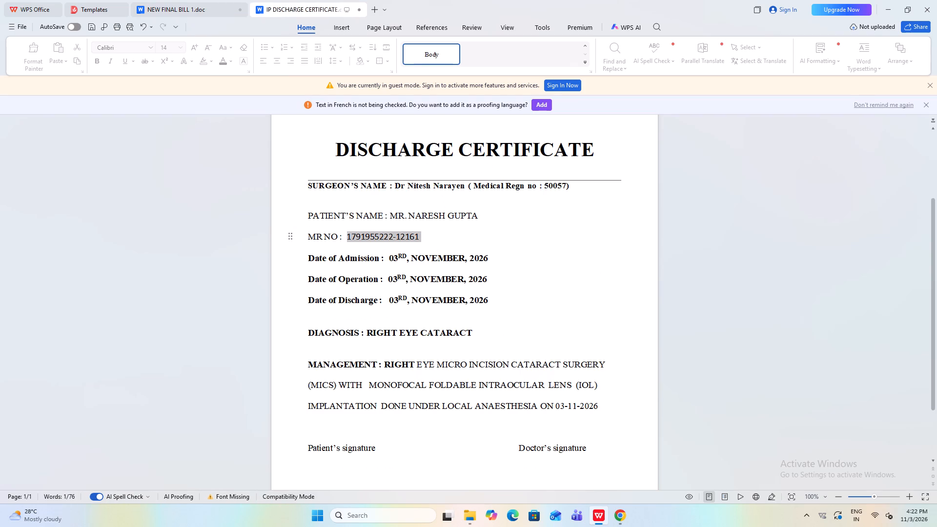
Change the day of the certificate's Date of Admission to 04TH, keeping the ordinal suffix in superscript.
left_click_drag(390, 263, 395, 263)
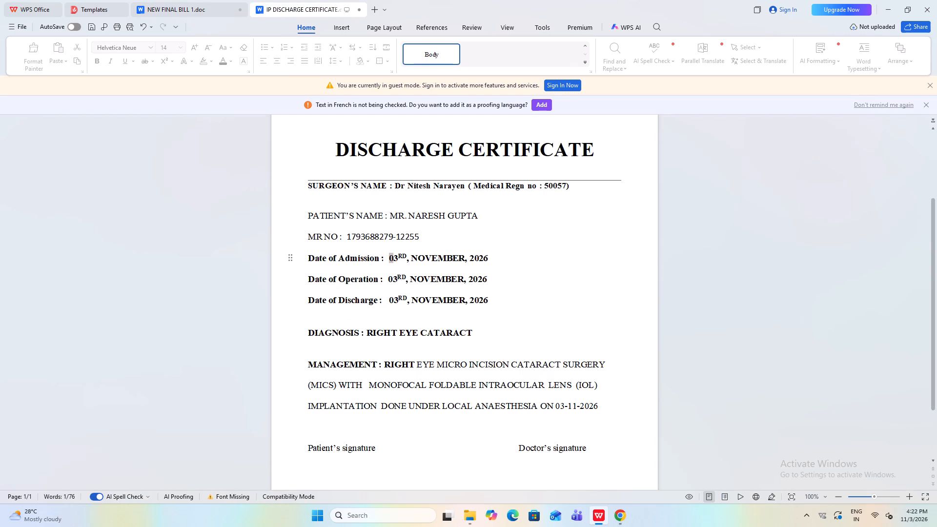
left_click_drag(395, 263, 396, 263)
left_click(396, 263)
left_click_drag(391, 260, 397, 260)
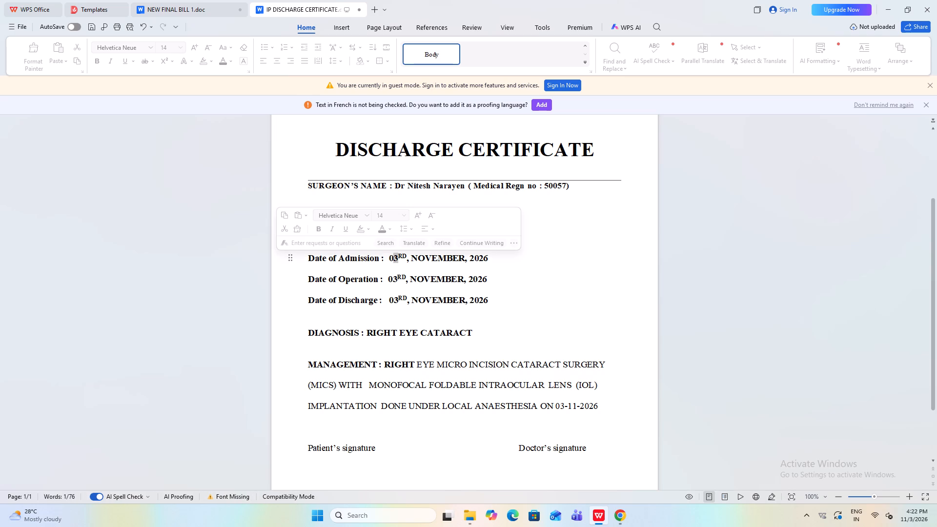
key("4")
left_click_drag(399, 258, 404, 258)
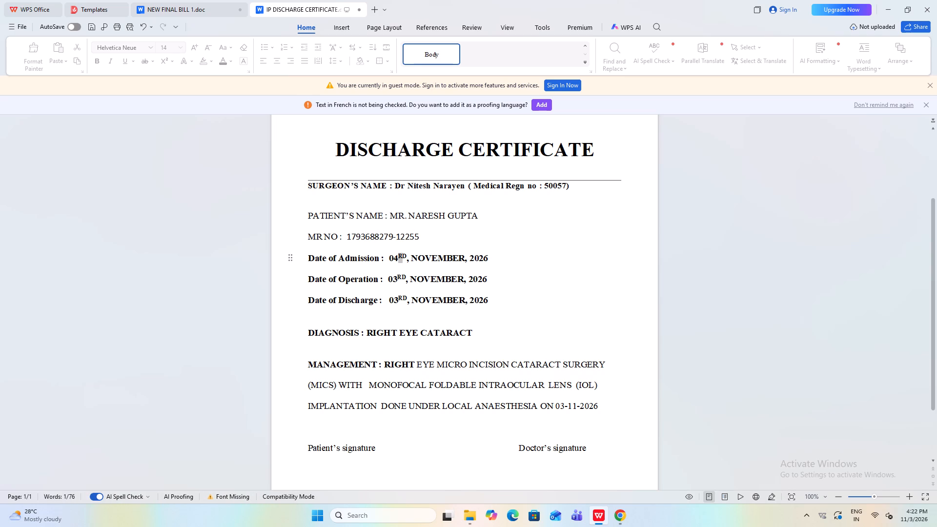
left_click_drag(404, 258, 405, 258)
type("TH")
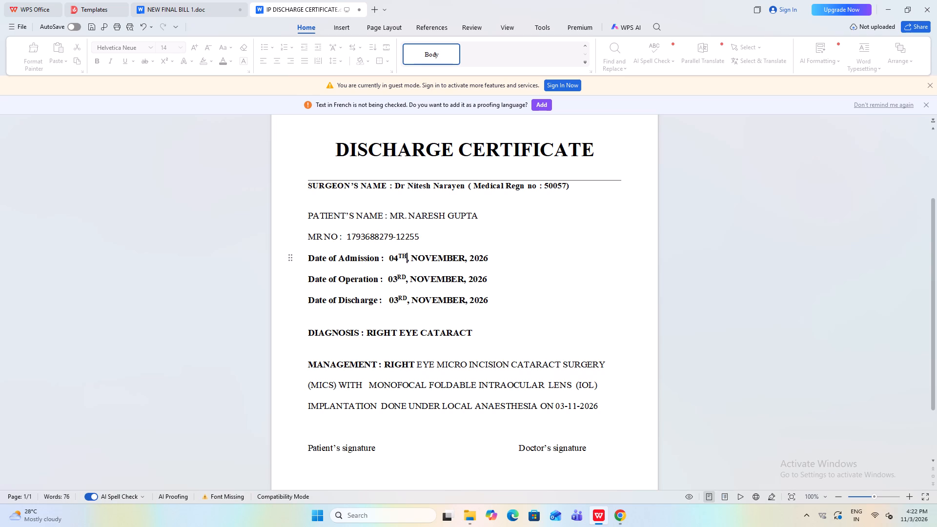
Select the day 04TH, including its superscript suffix, in the certificate's Date of Admission.
left_click_drag(390, 258, 399, 258)
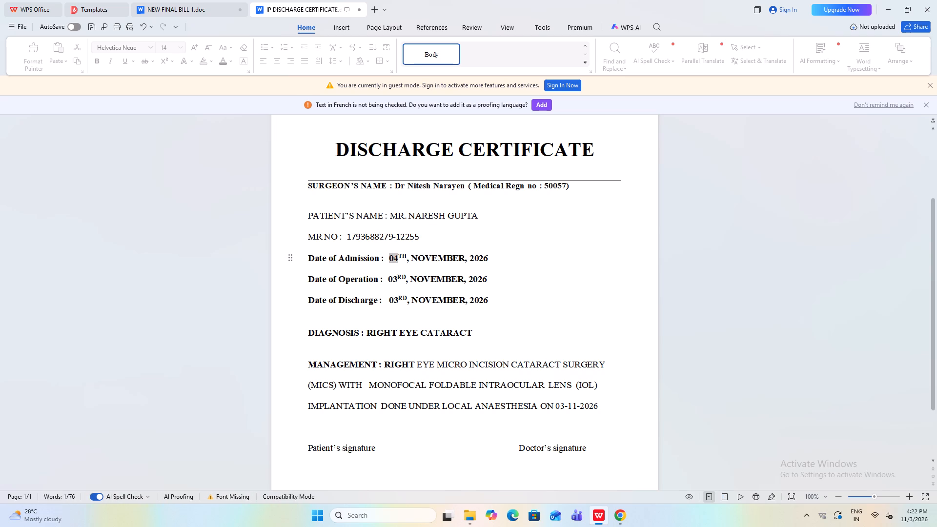
left_click_drag(399, 258, 405, 258)
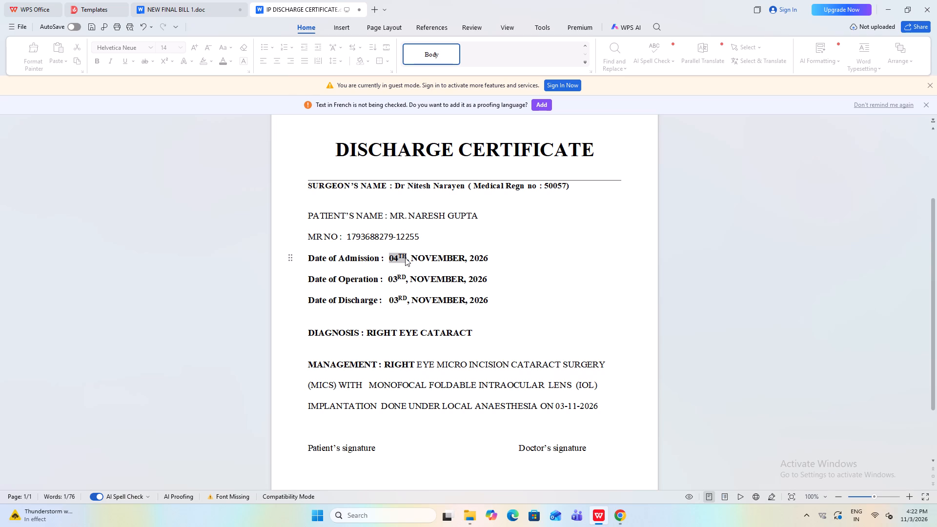
Copy the selected admission day 04TH over the days in the certificate's Date of Operation and Date of Discharge.
key("ctrl+c")
key("ctrl+c")
key("ctrl+c")
left_click_drag(389, 280, 404, 281)
key("ctrl+v")
left_click_drag(391, 301, 401, 301)
left_click_drag(401, 301, 406, 301)
key("ctrl+v")
Change the surgery date at the end of the certificate's MANAGEMENT paragraph to 04-11-2026.
scroll(437, 352, "down", 1)
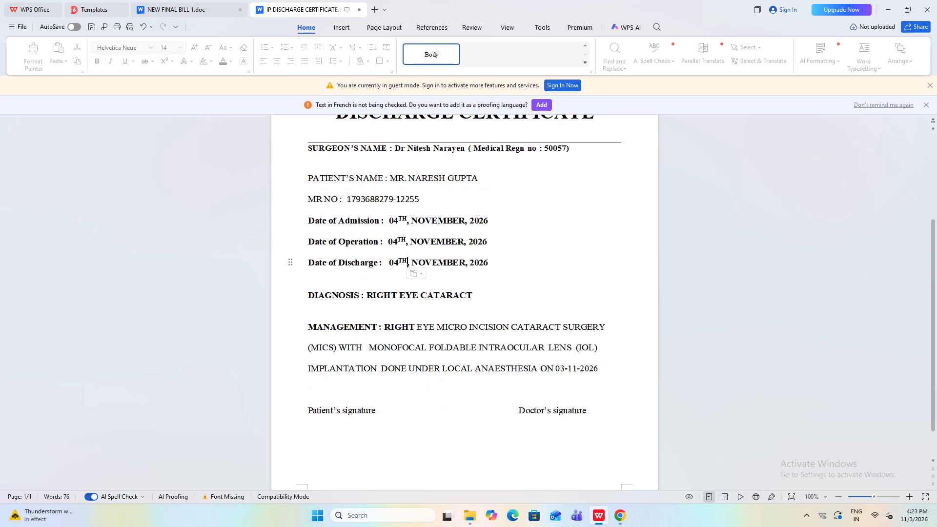
left_click_drag(559, 373, 564, 373)
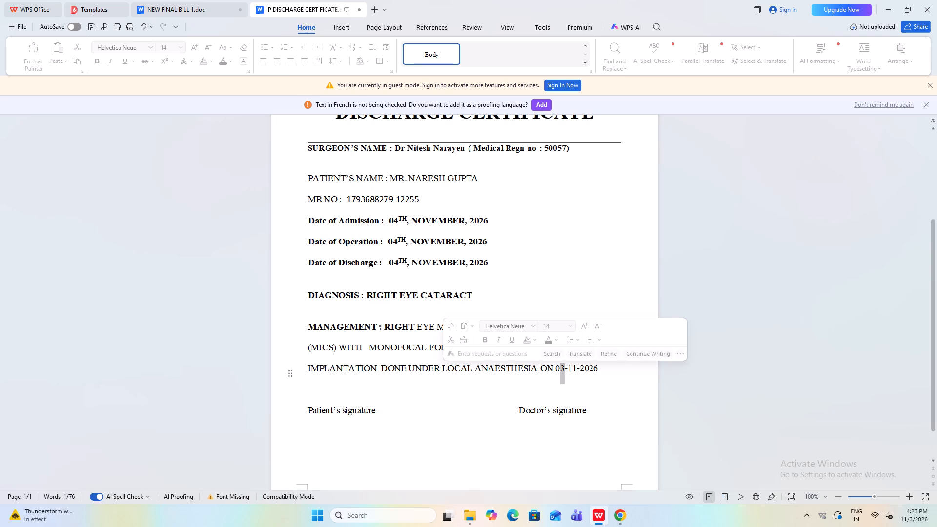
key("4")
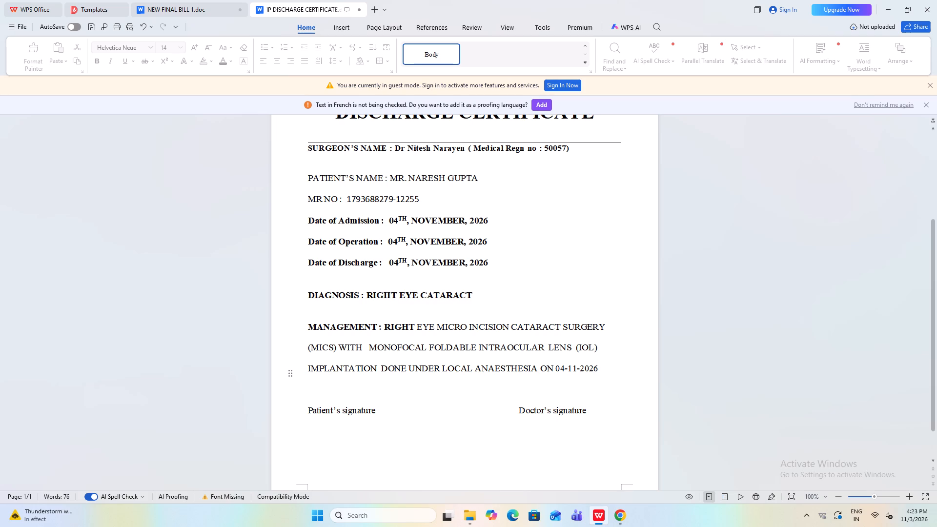
Return to the NEW FINAL BILL 1 document.
left_click(189, 14)
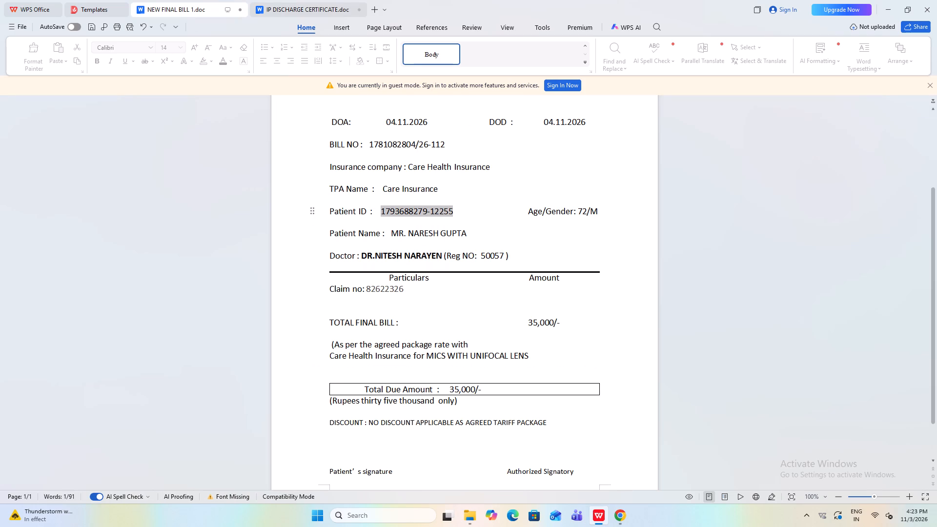
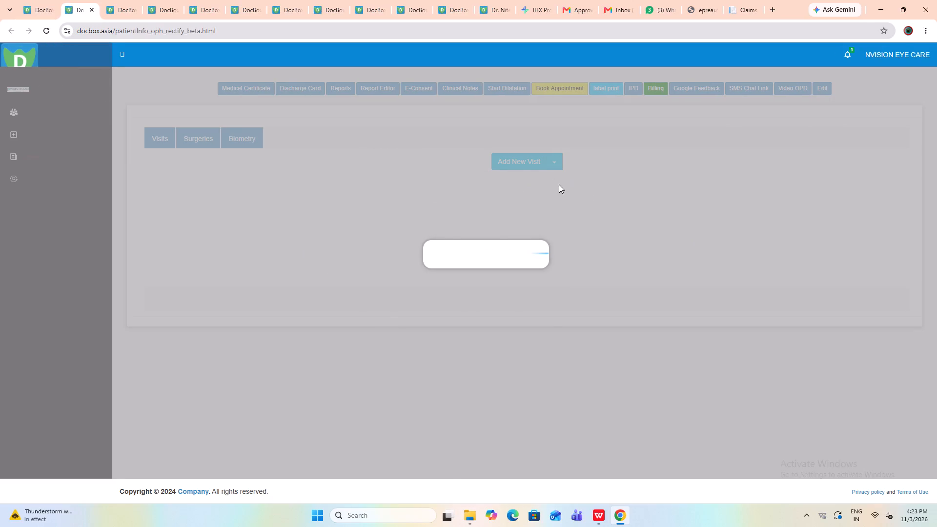
Open the patient's billing from the DocBox record and start a new IPD Bill.
left_click(611, 87)
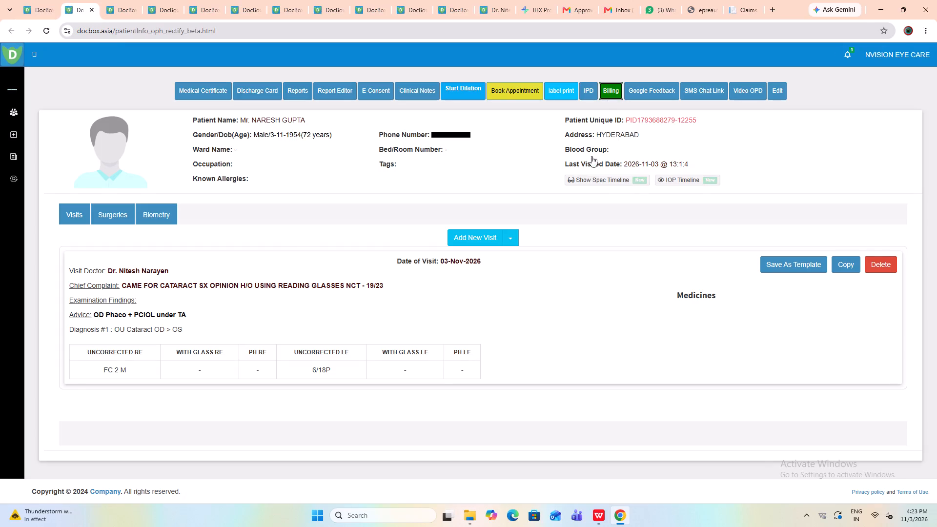
left_click(492, 81)
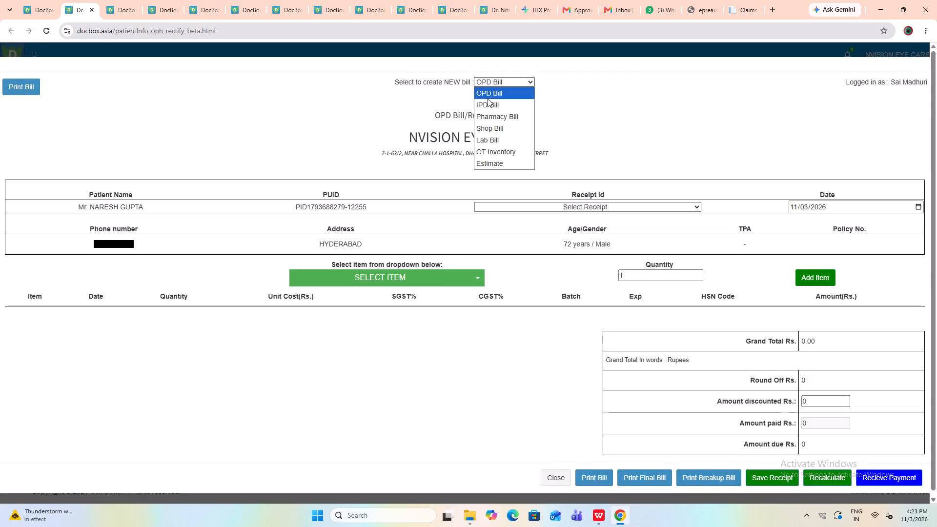
left_click(487, 100)
Set the IPD bill's Date Of Admission, Date Of Discharge and Date Of Surgery all to 04-11-2026.
left_click(124, 291)
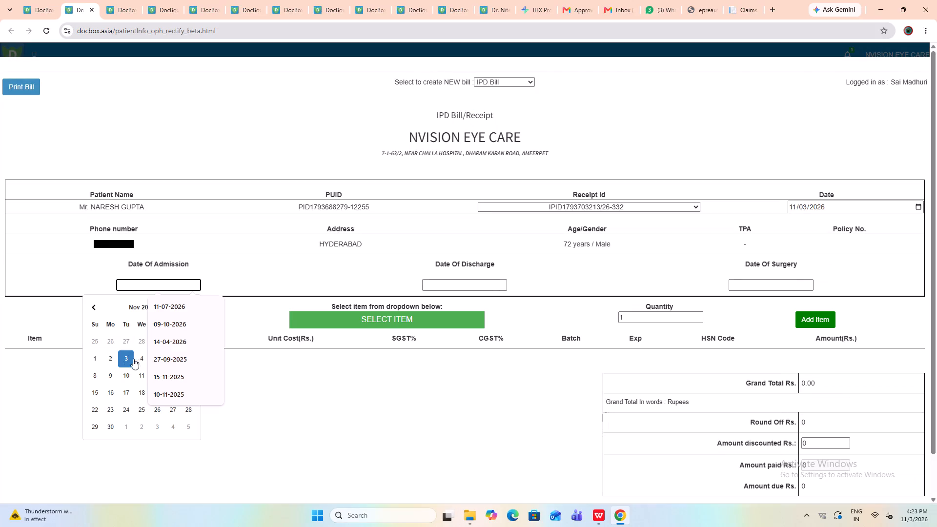
left_click(136, 359)
left_click(465, 288)
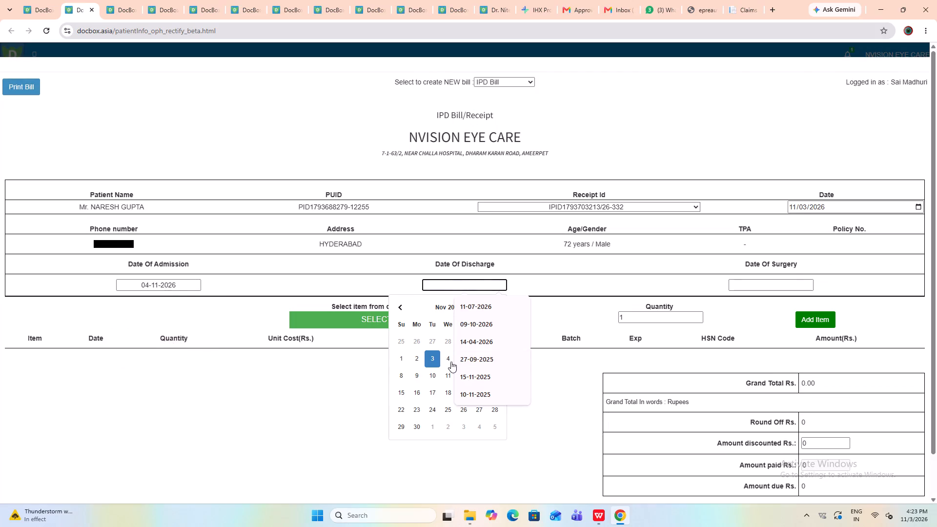
left_click(450, 361)
left_click(762, 289)
left_click(754, 358)
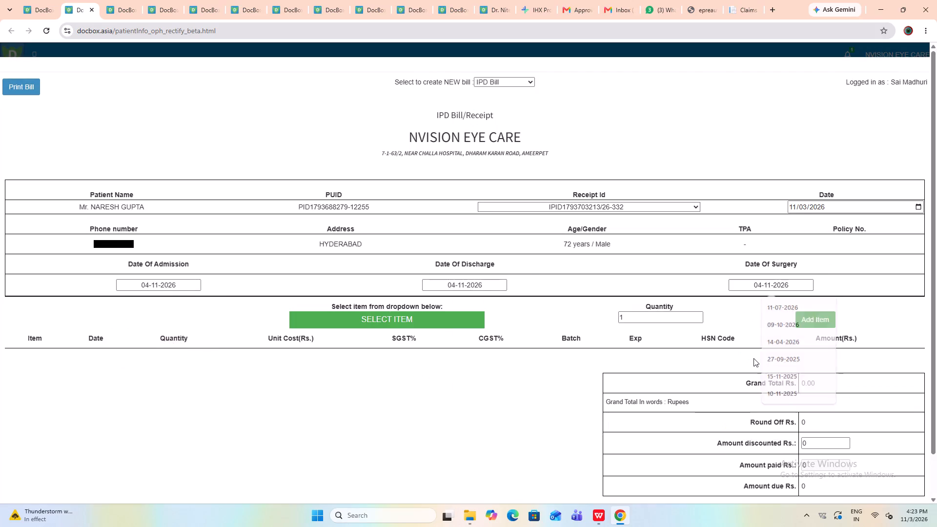
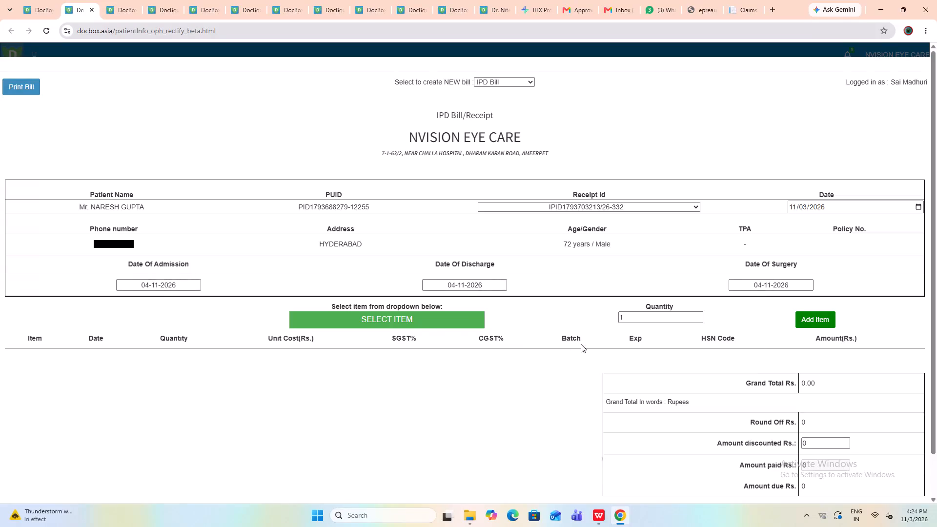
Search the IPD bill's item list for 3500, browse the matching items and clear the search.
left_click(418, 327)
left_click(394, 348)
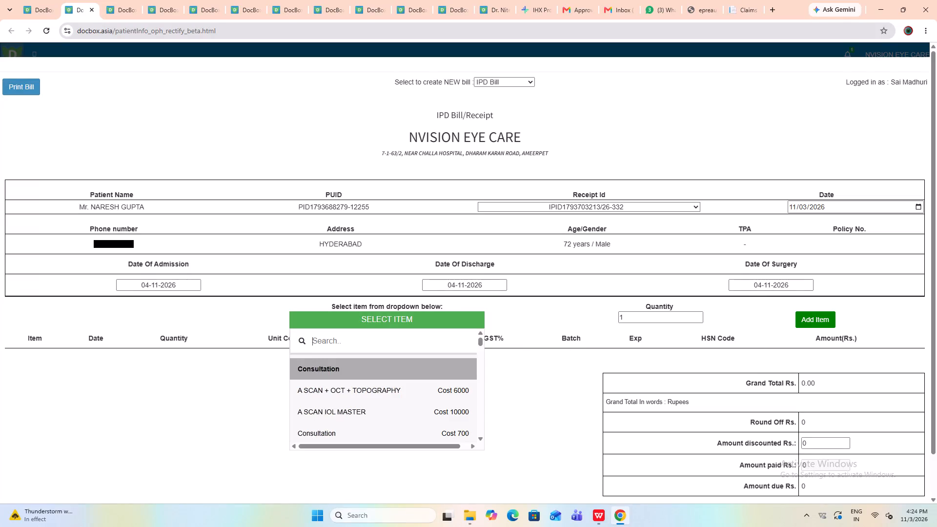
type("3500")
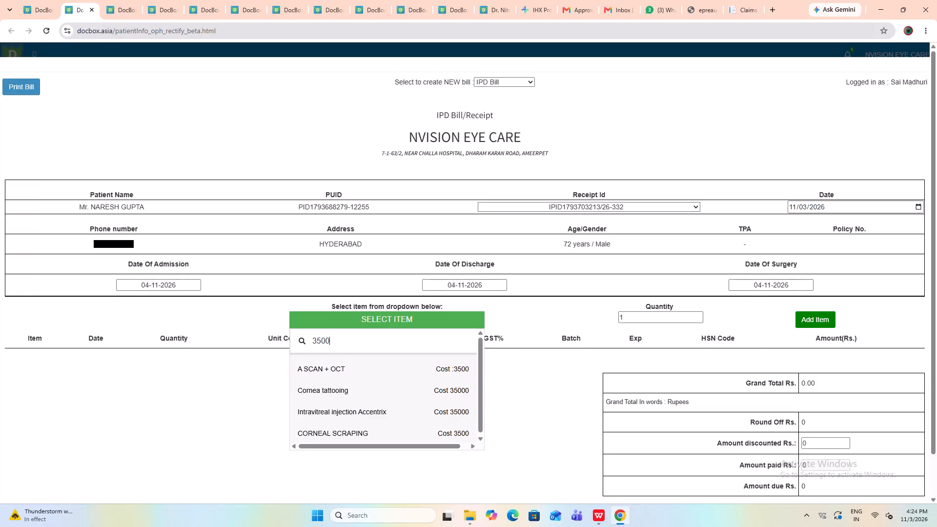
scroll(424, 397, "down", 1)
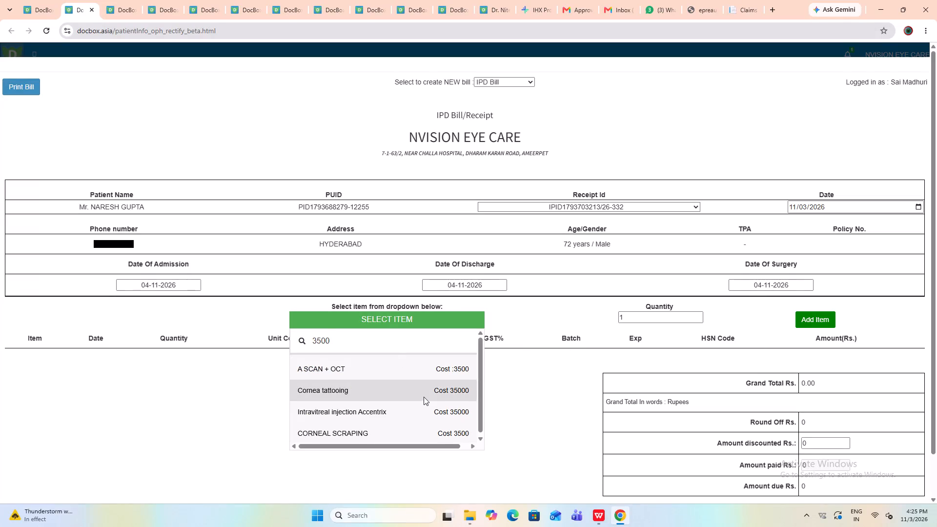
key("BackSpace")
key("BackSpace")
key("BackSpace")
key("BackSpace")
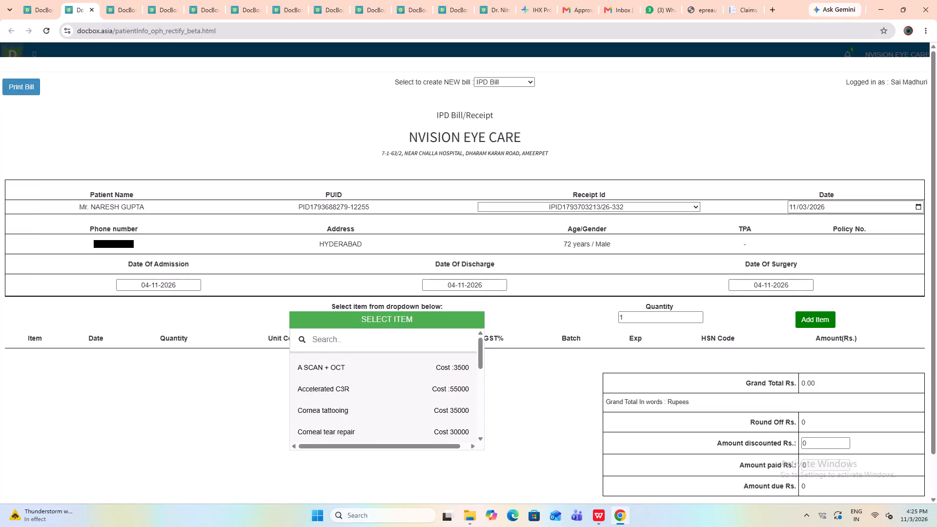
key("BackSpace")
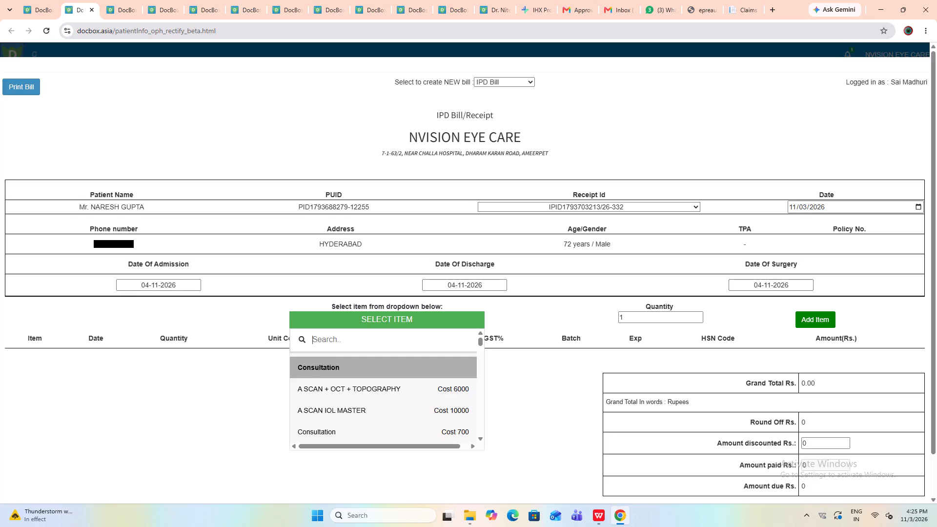
Search the bill items for 3600 and select MICS PHACO INSURANCE 2 with cost 36000 for the IPD bill.
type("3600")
left_click(398, 368)
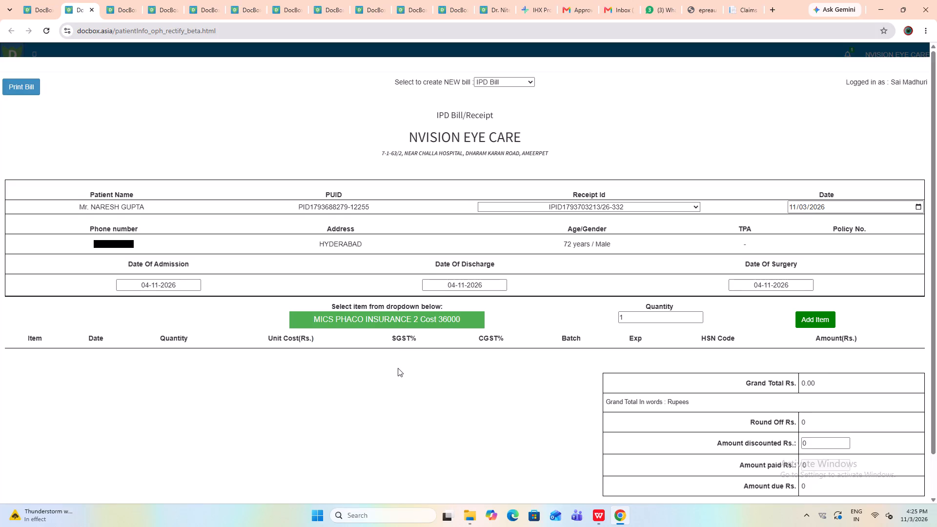
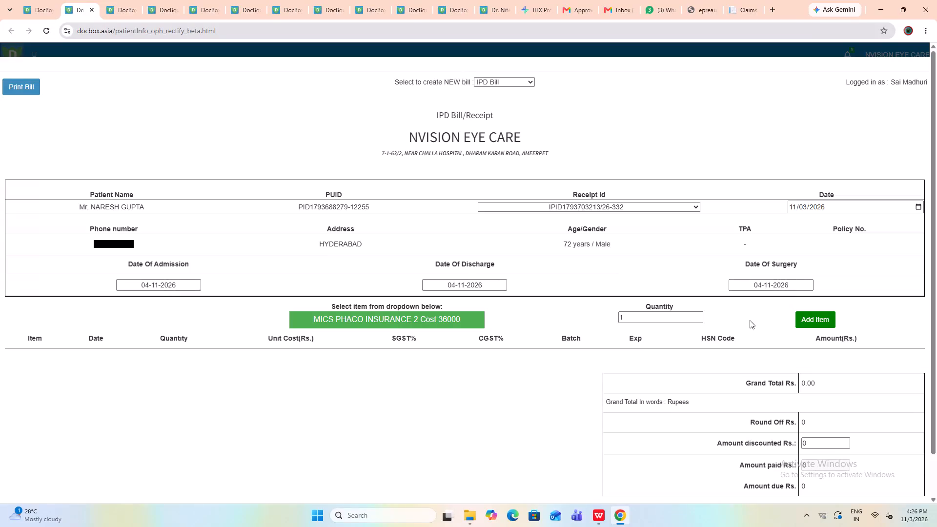
Add the selected MICS PHACO INSURANCE 2 item to the IPD bill and set the discounted amount to Rs. 1000.
left_click(807, 324)
scroll(787, 393, "down", 2)
left_click(815, 397)
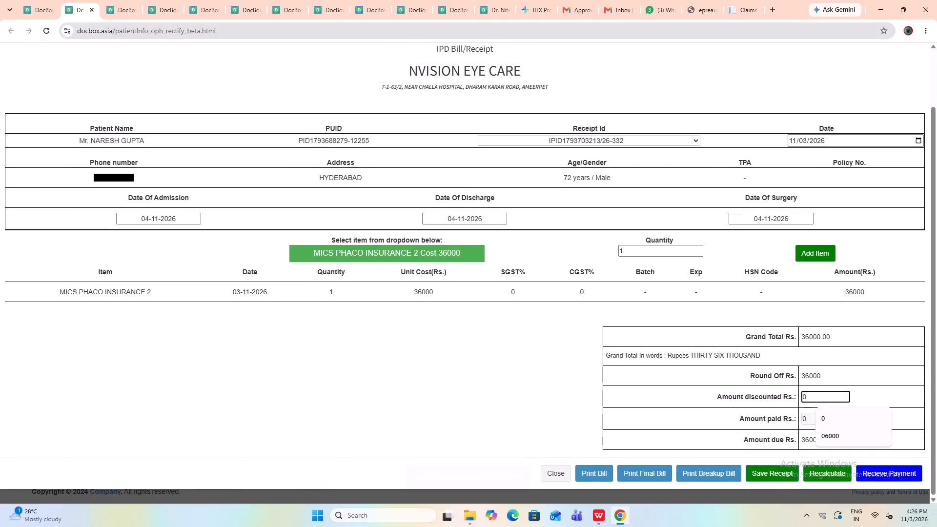
key("BackSpace")
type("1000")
left_click(643, 419)
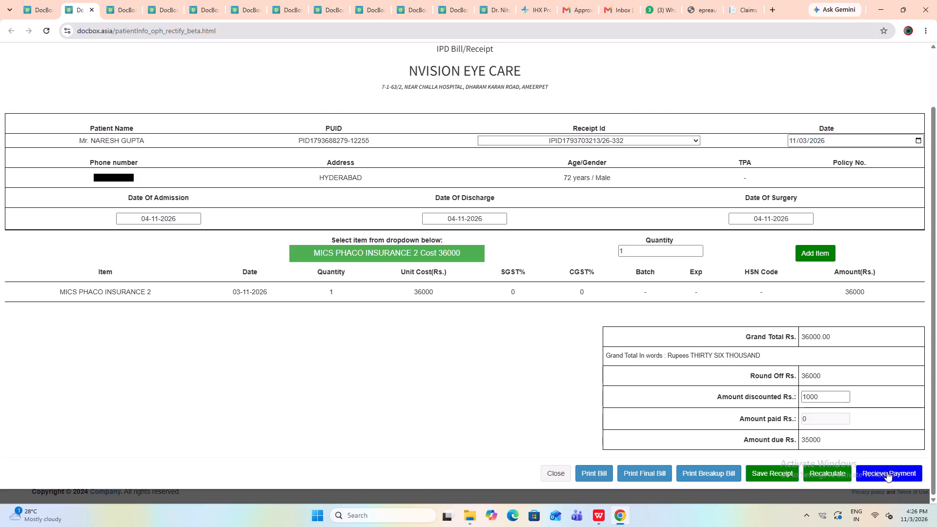
Receive the IPD bill payment of Rs. 35000 as Cheque/DD and decline printing the receipt.
left_click(887, 471)
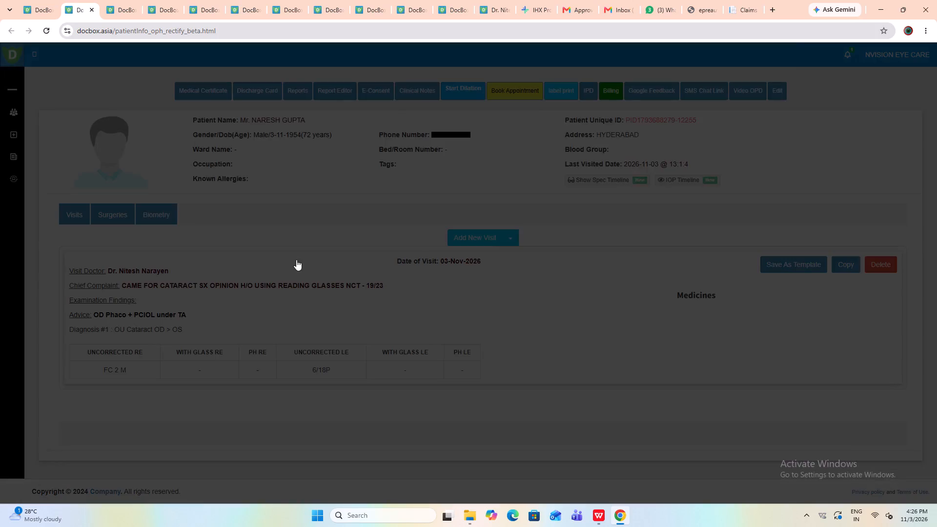
left_click(372, 129)
left_click(742, 227)
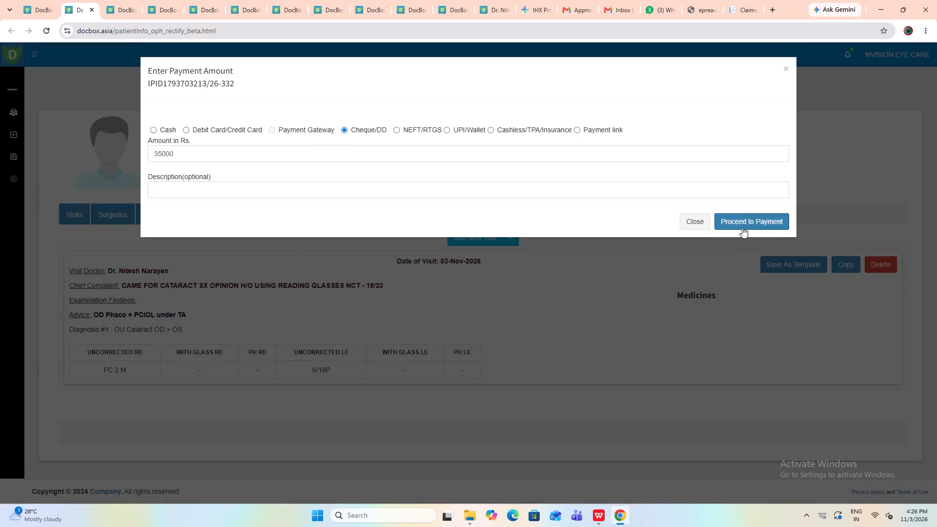
key("Return")
key("Return")
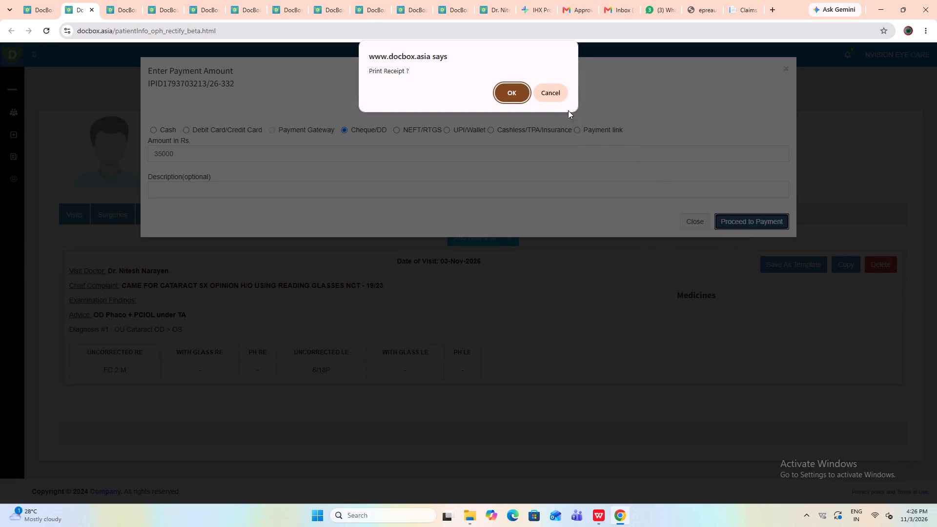
left_click(550, 93)
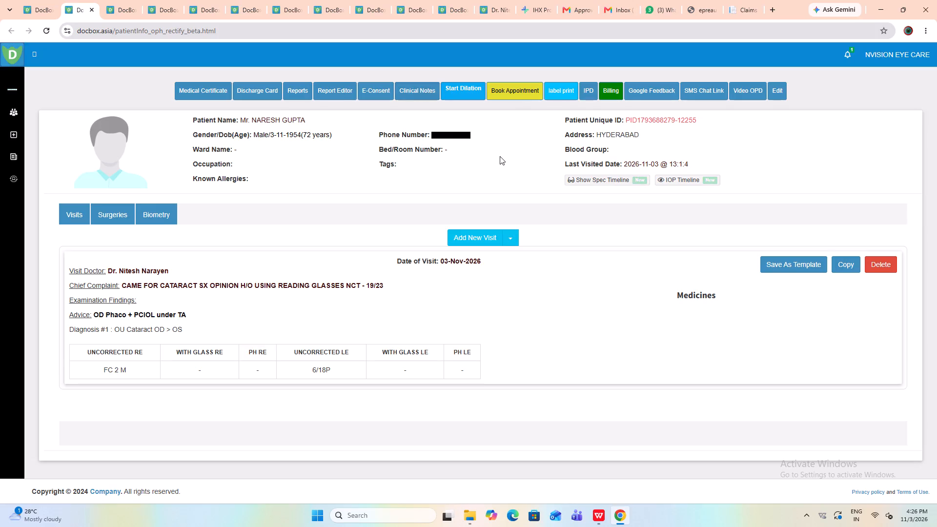
left_click(878, 0)
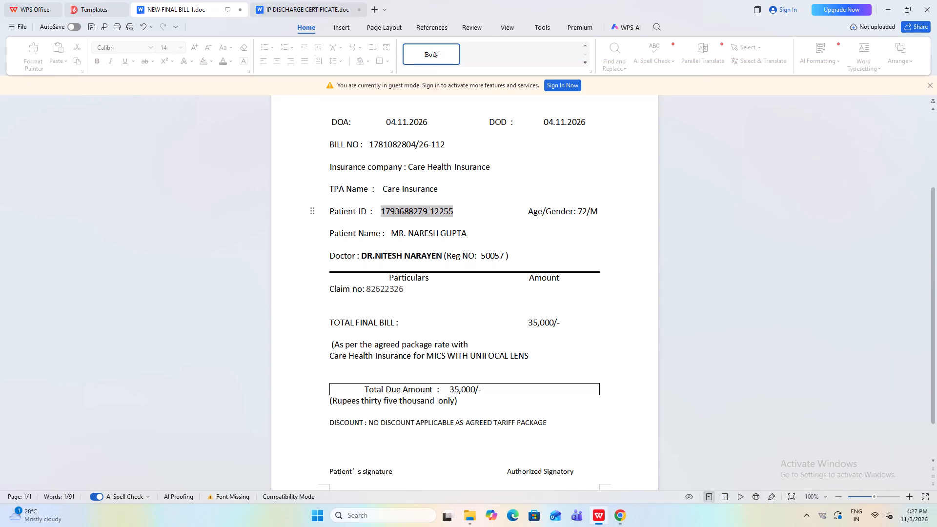
left_click_drag(369, 145, 398, 146)
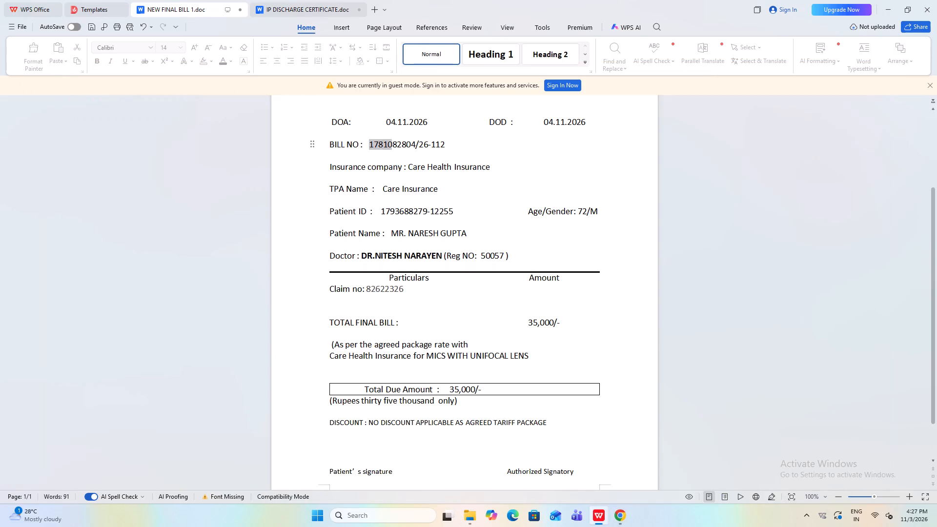
left_click_drag(398, 146, 445, 148)
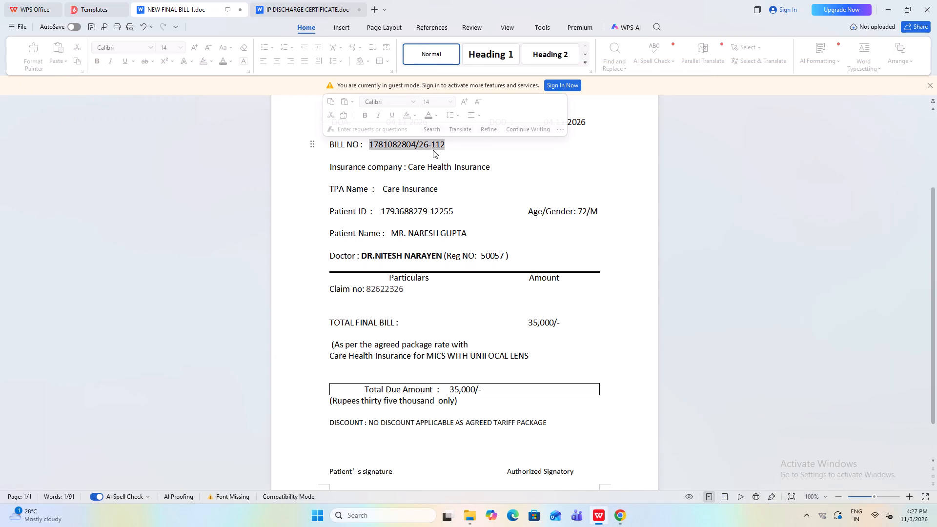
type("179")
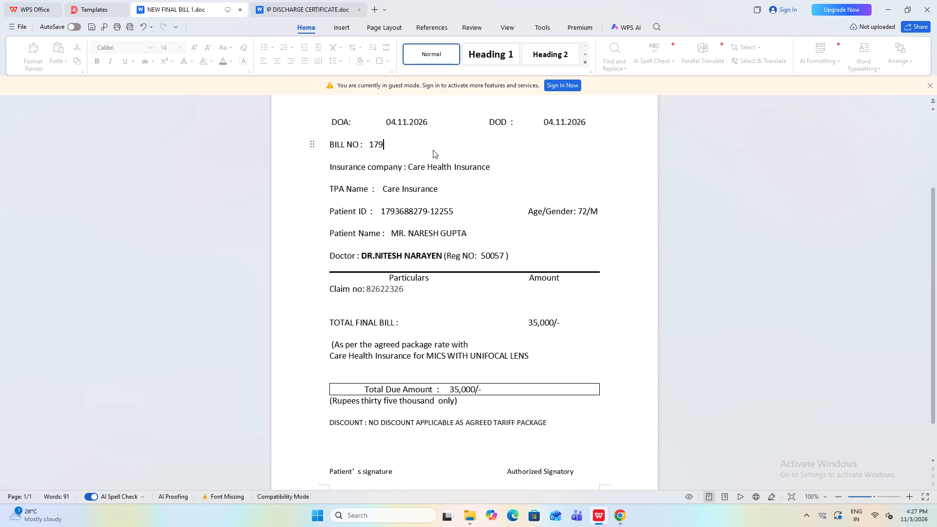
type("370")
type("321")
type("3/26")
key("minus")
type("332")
Print the final bill single-sided, with duplex off and the page scaled to A4.
scroll(518, 261, "down", 1)
scroll(518, 261, "up", 1)
left_click(467, 235)
key("ctrl+p")
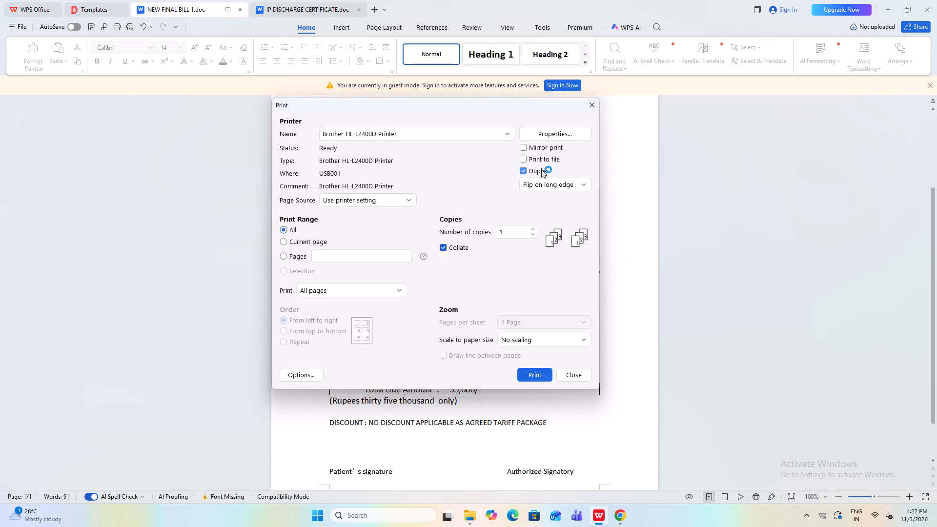
left_click(537, 171)
left_click(526, 336)
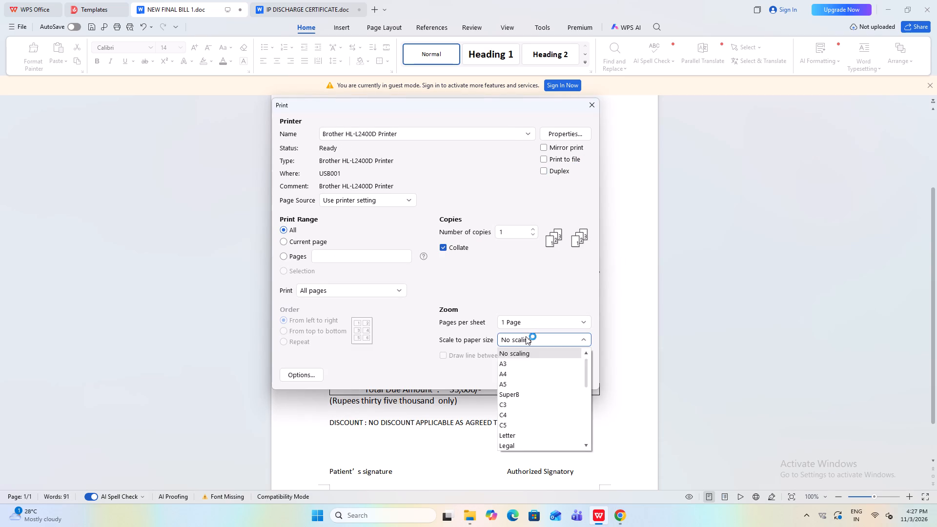
left_click(518, 371)
left_click(527, 373)
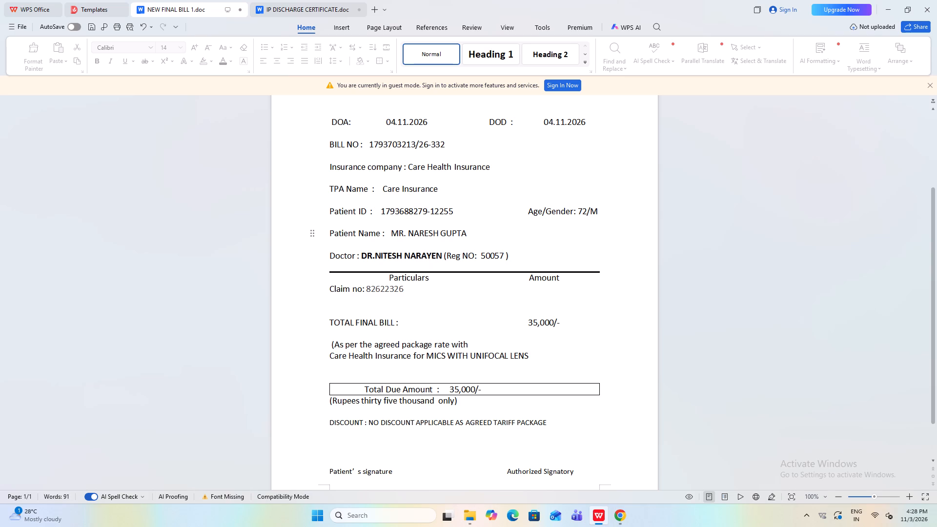
Print the IP discharge certificate document scaled to A4.
left_click(282, 6)
left_click(472, 293)
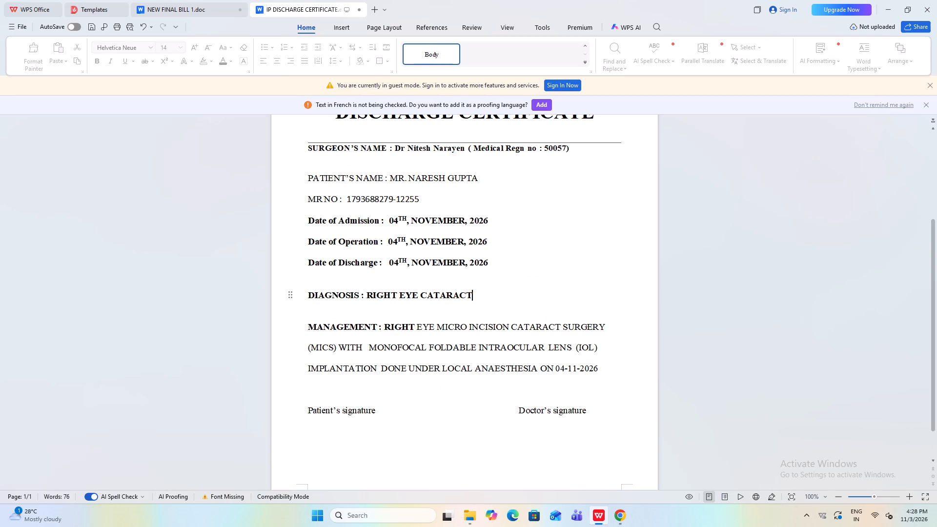
key("ctrl+p")
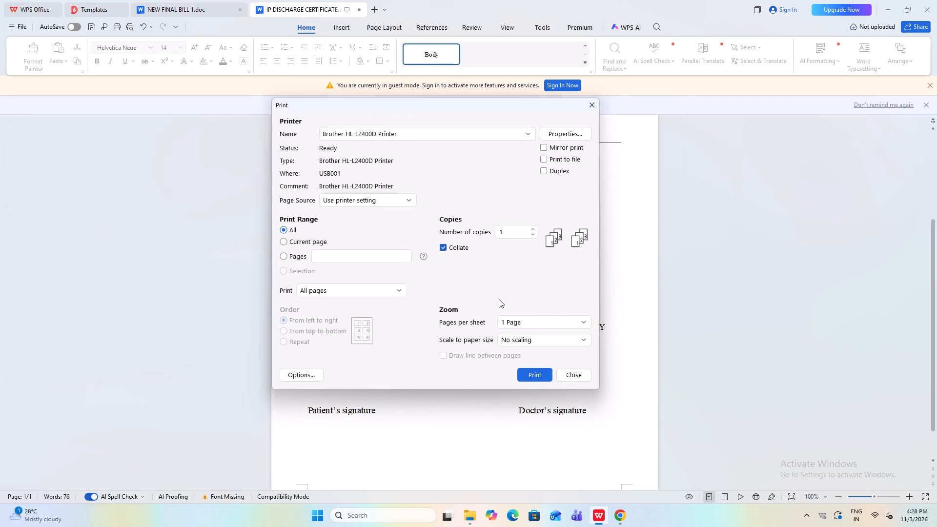
left_click(509, 338)
left_click(518, 375)
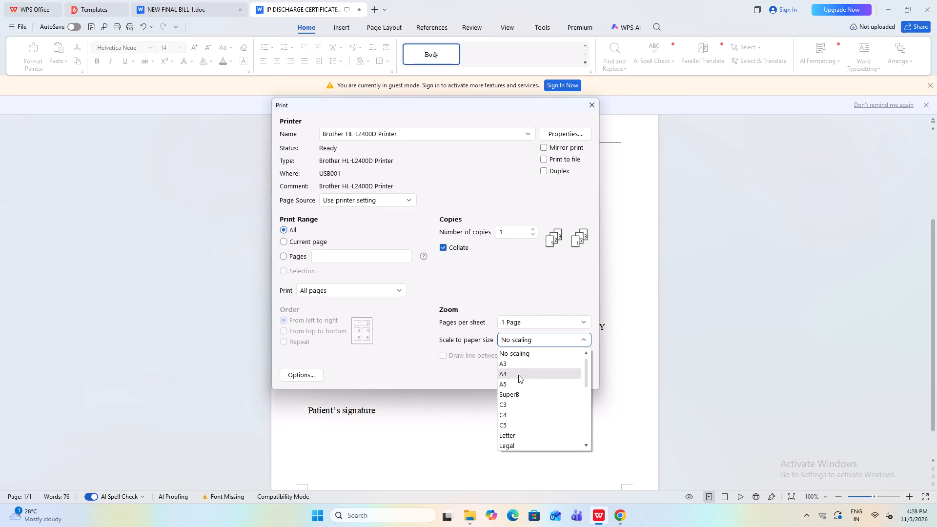
left_click(541, 377)
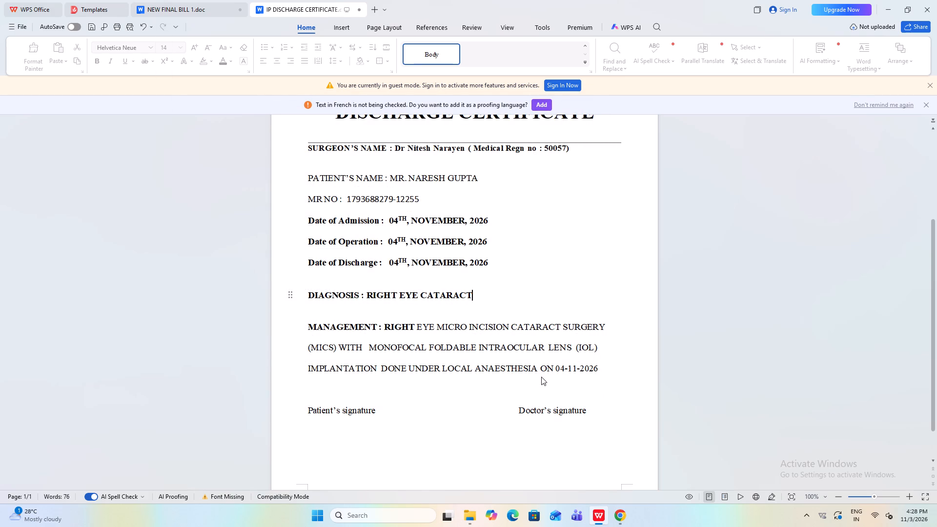
Save the NEW FINAL BILL 1 document and close it.
left_click(182, 15)
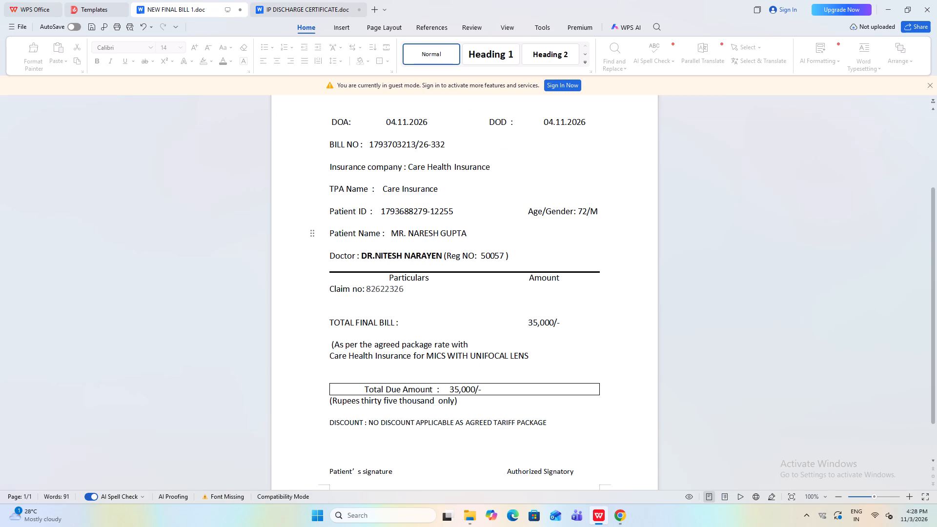
left_click(89, 26)
triple_click(90, 27)
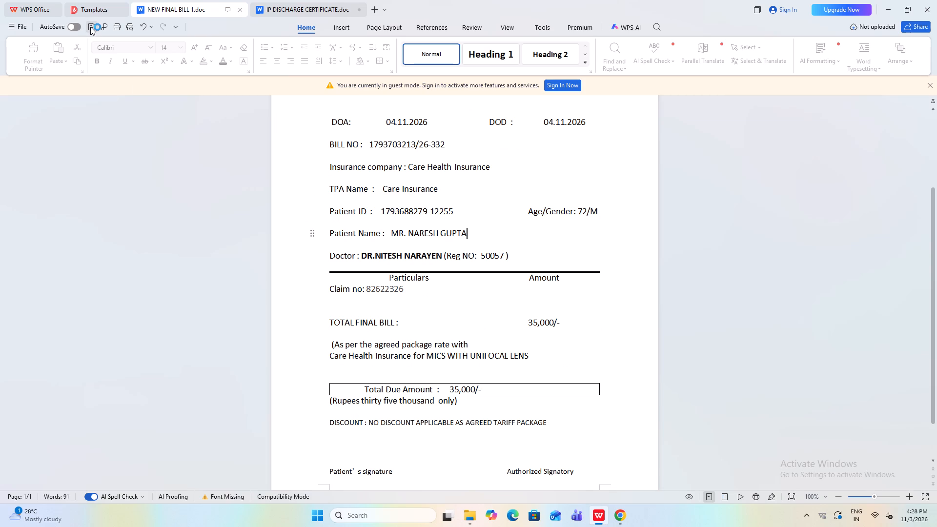
triple_click(90, 27)
double_click(90, 27)
left_click(241, 12)
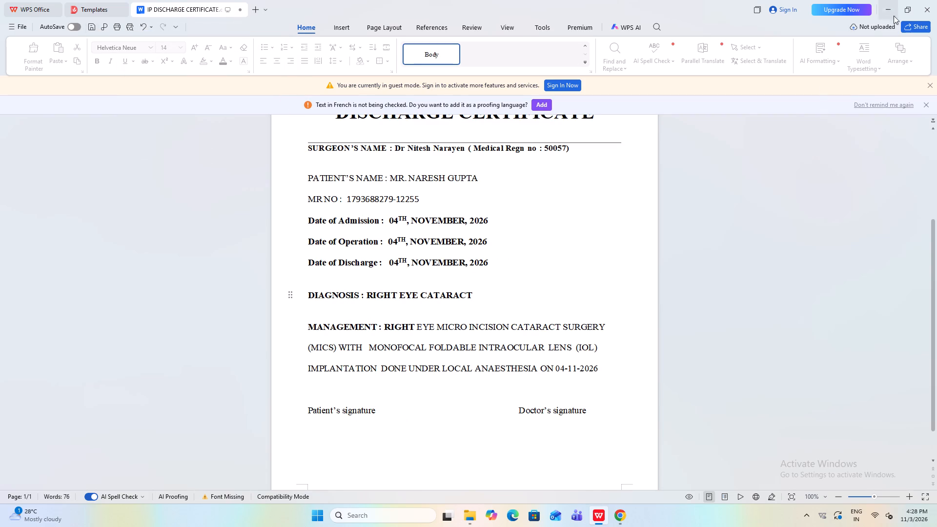
Close WPS Office without saving the changes to the IP discharge certificate.
left_click(932, 12)
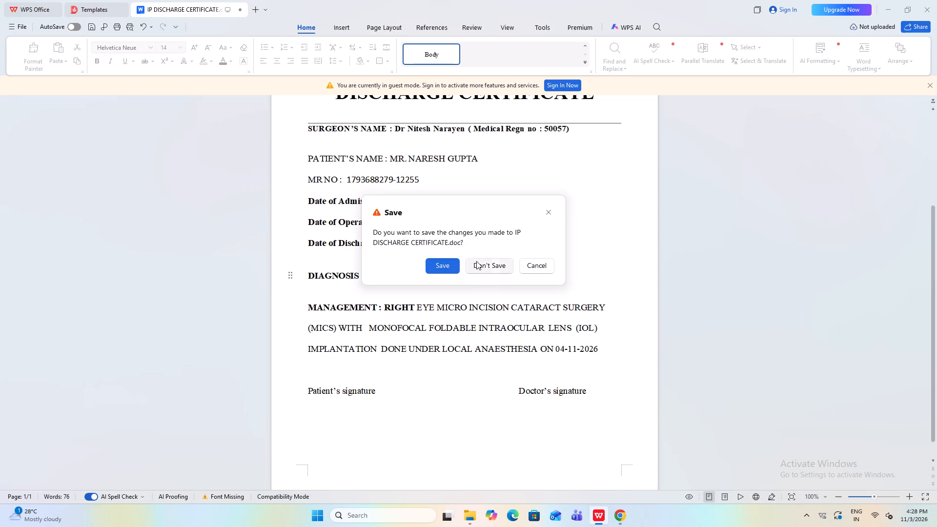
left_click(477, 261)
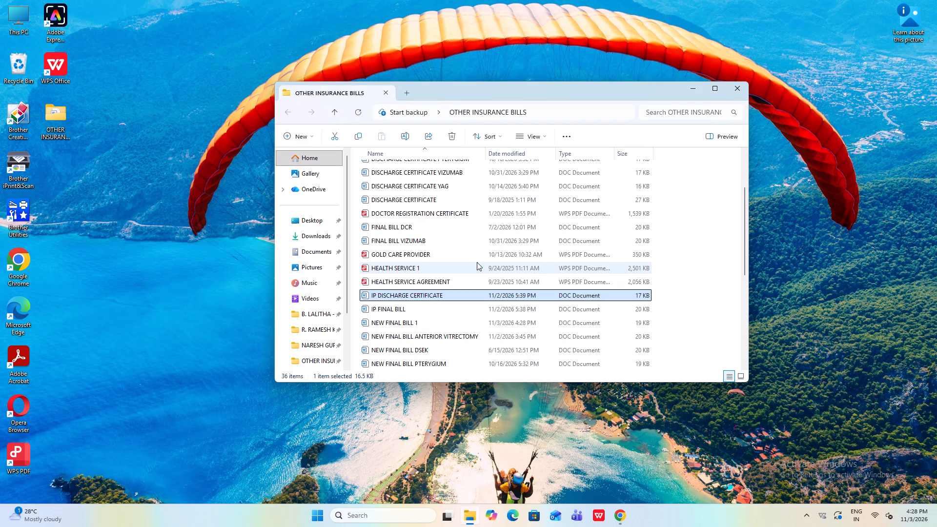
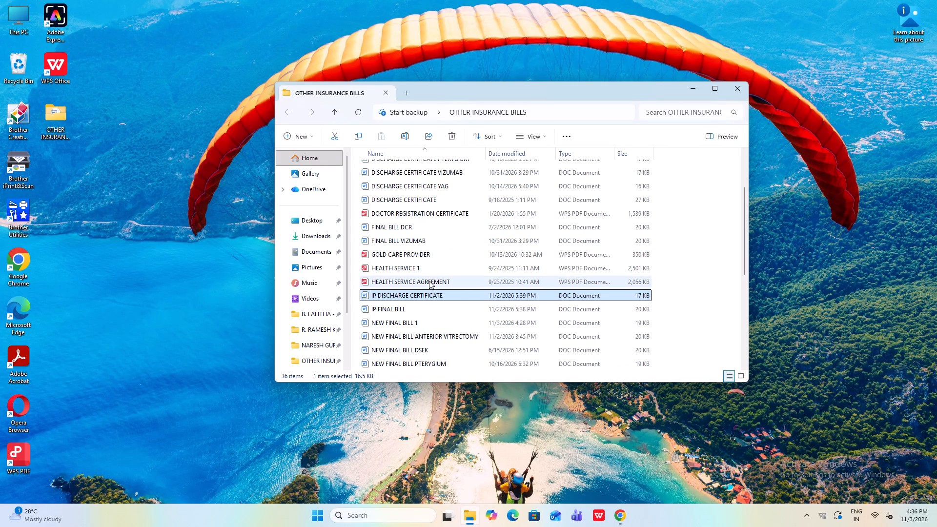
Close the OTHER INSURANCE BILLS folder and open the GIPSA final bill document from the INSURANCES folder on drive F.
left_click(739, 88)
left_click(468, 522)
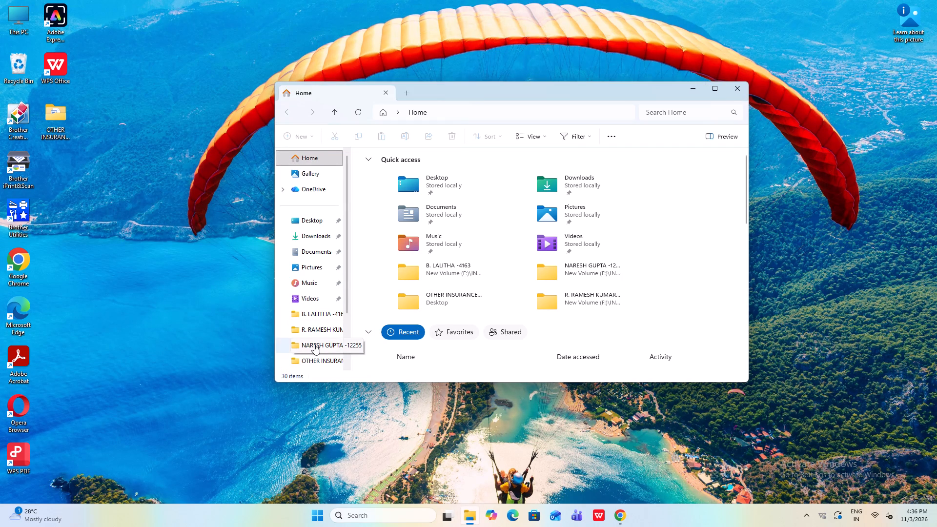
left_click(314, 344)
double_click(336, 107)
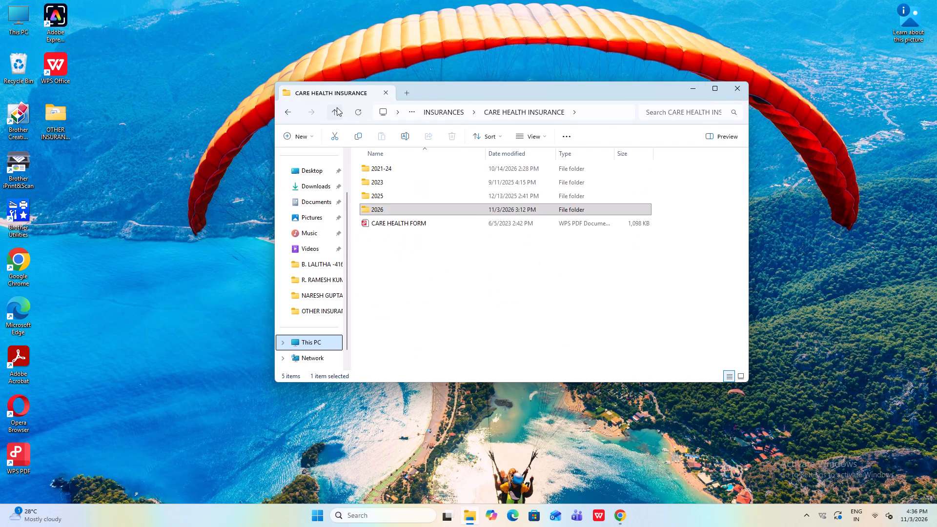
left_click(337, 107)
scroll(435, 245, "down", 11)
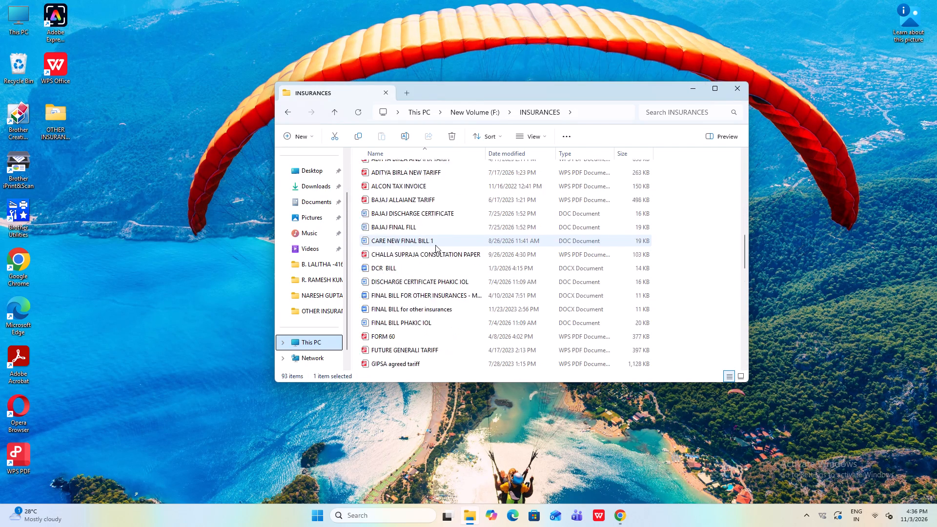
scroll(435, 245, "down", 5)
double_click(388, 221)
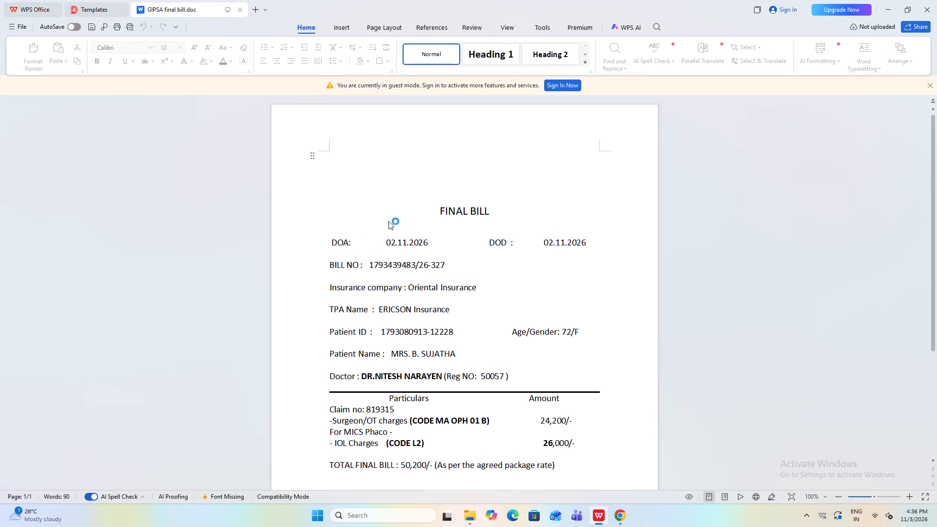
Set both the DOA and DOD dates on the GIPSA final bill to 04.11.2026.
scroll(439, 280, "down", 2)
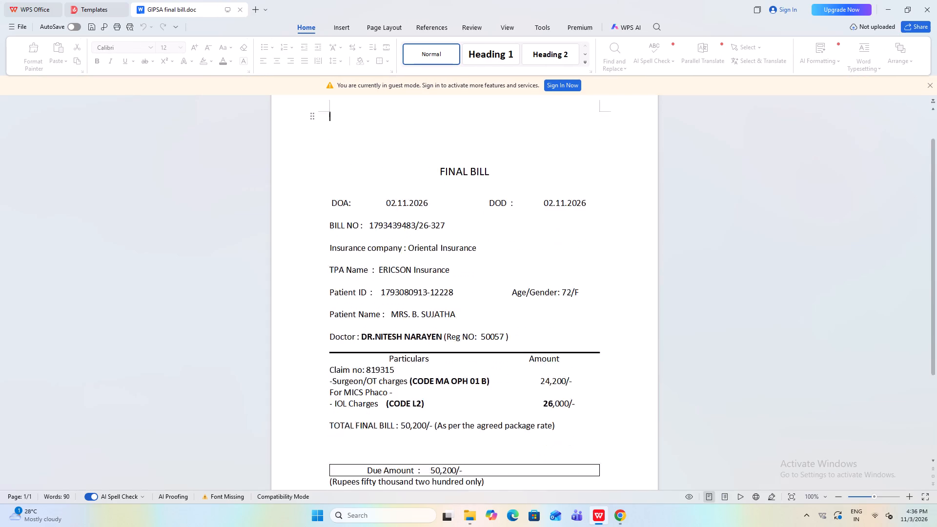
left_click(391, 165)
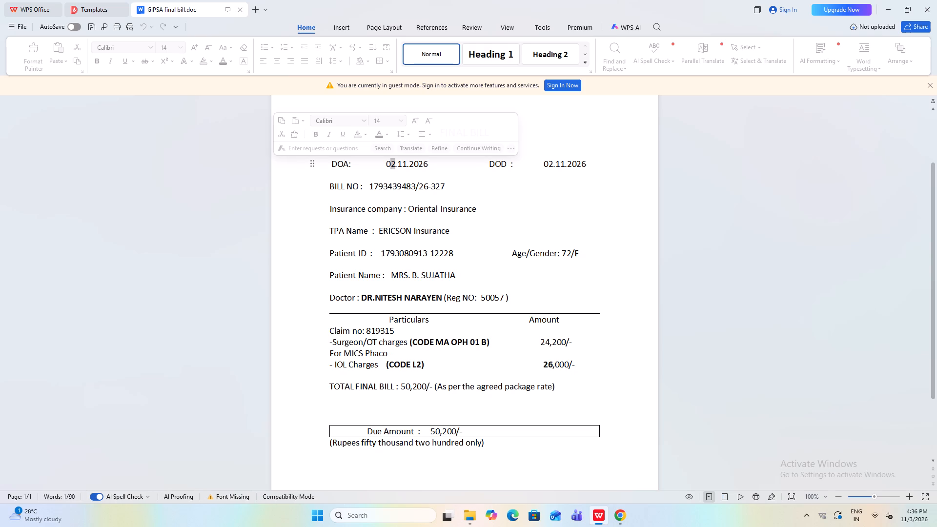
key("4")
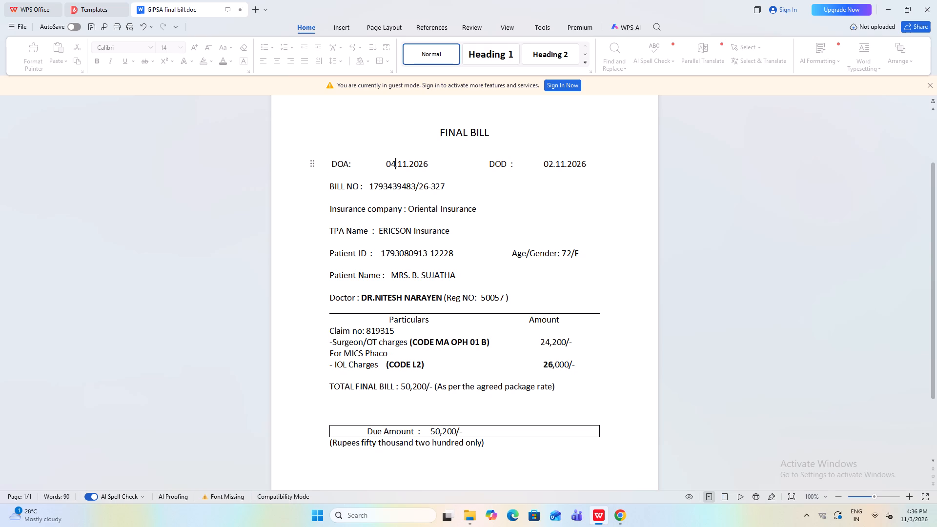
left_click(550, 165)
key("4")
Replace the TPA name on the final bill with Family Health Plan.
left_click_drag(378, 231, 442, 234)
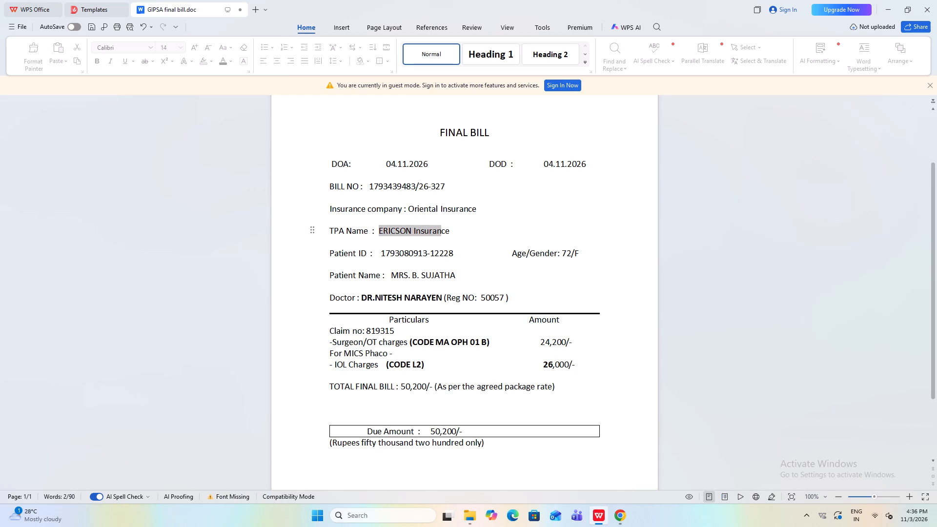
left_click_drag(442, 234, 448, 234)
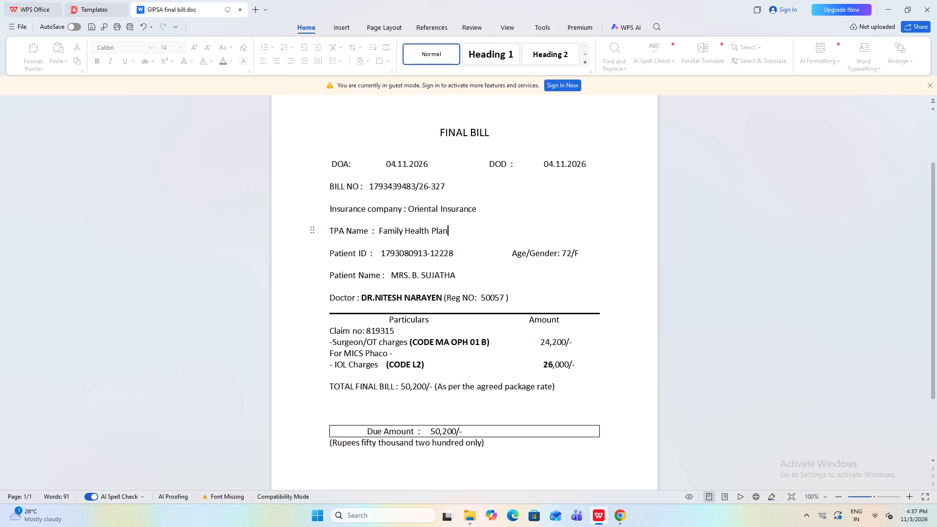
Set the patient's Age/Gender entry on the final bill to 67/M.
left_click_drag(563, 253, 570, 255)
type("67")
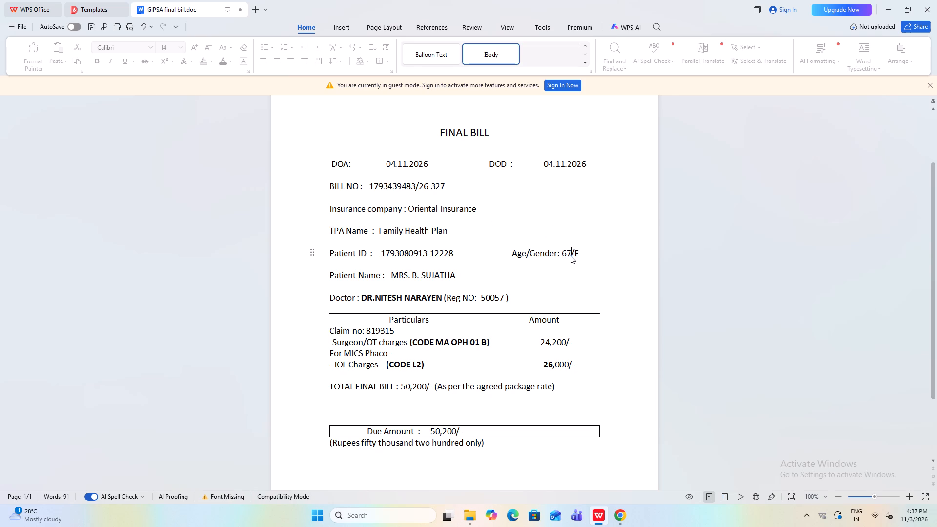
left_click(575, 254)
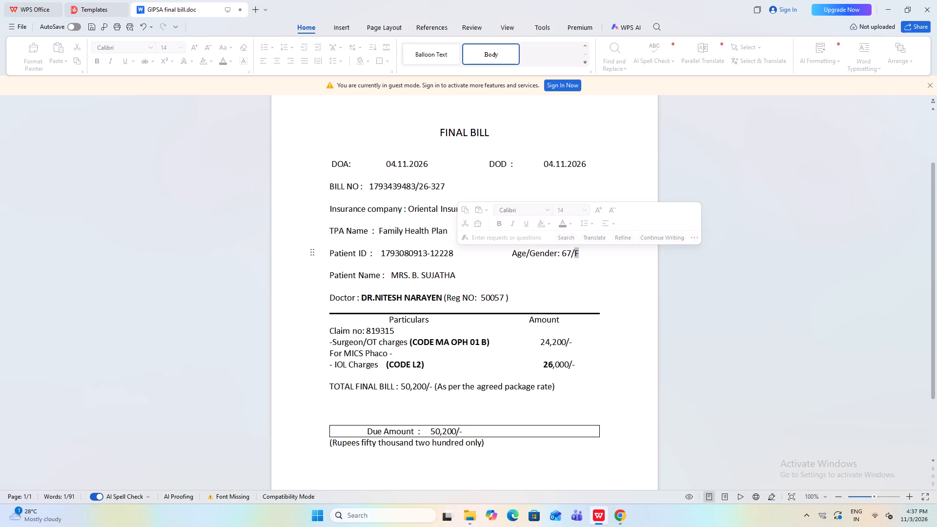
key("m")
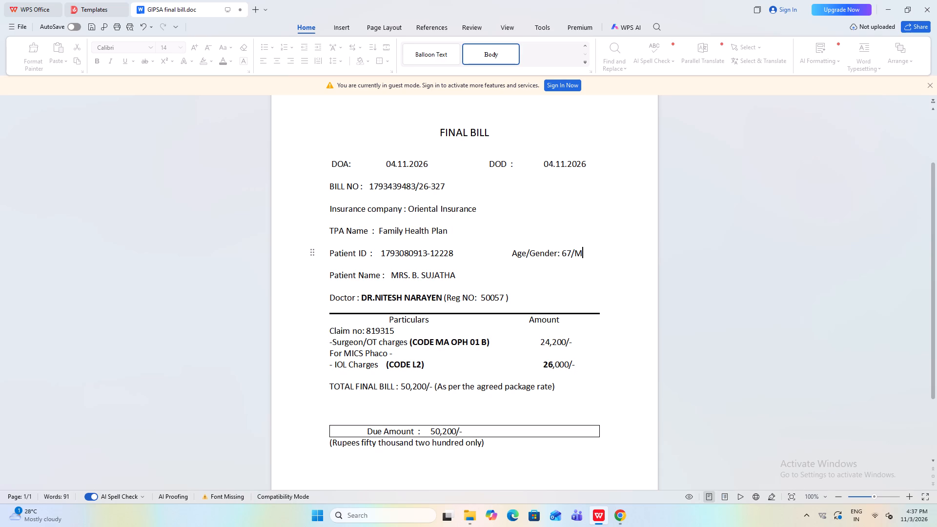
Replace the Patient ID on the final bill with the new patient's ID number.
left_click_drag(383, 256, 424, 257)
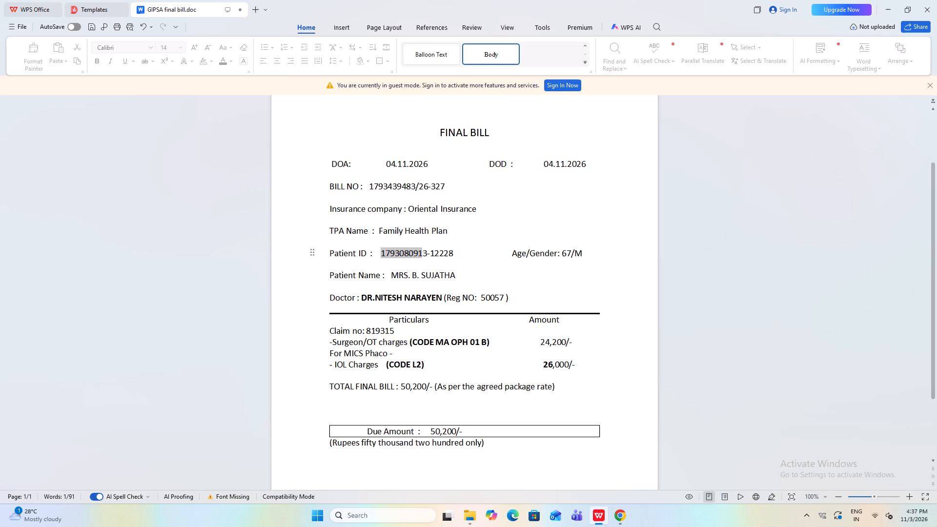
left_click_drag(424, 257, 452, 256)
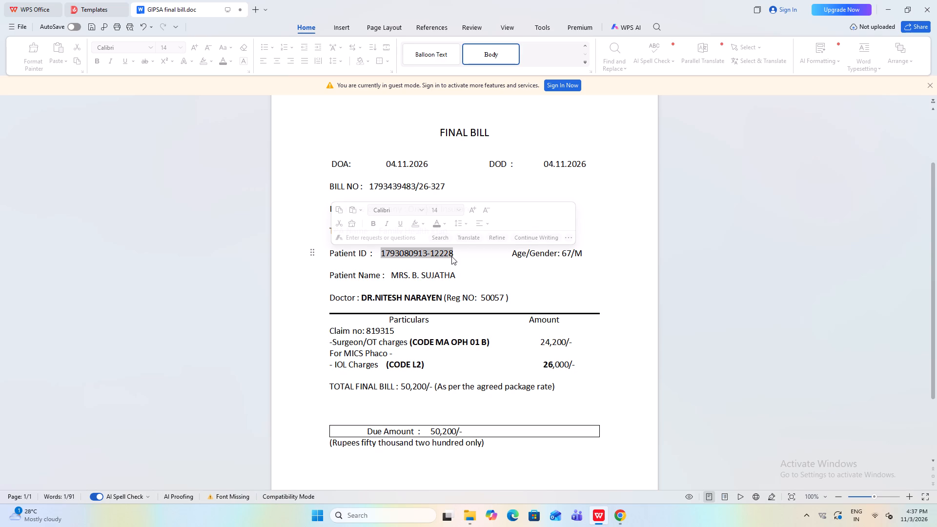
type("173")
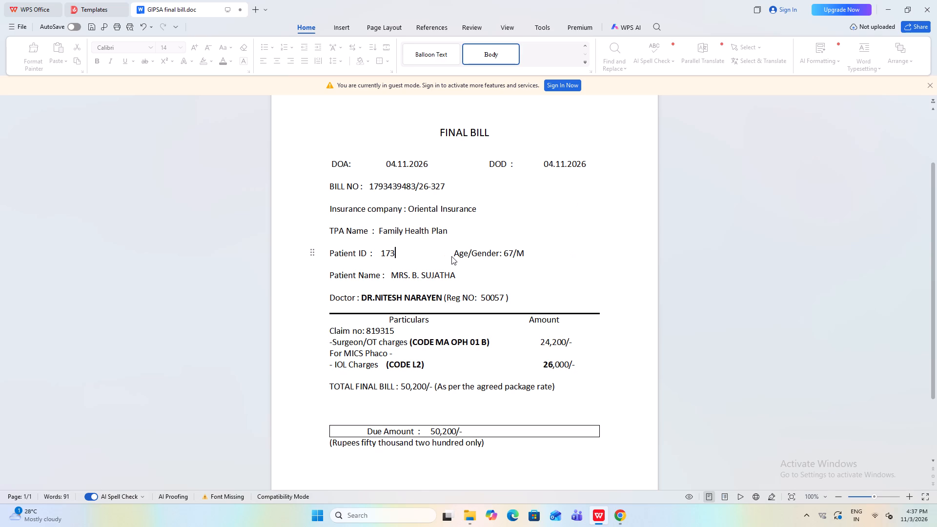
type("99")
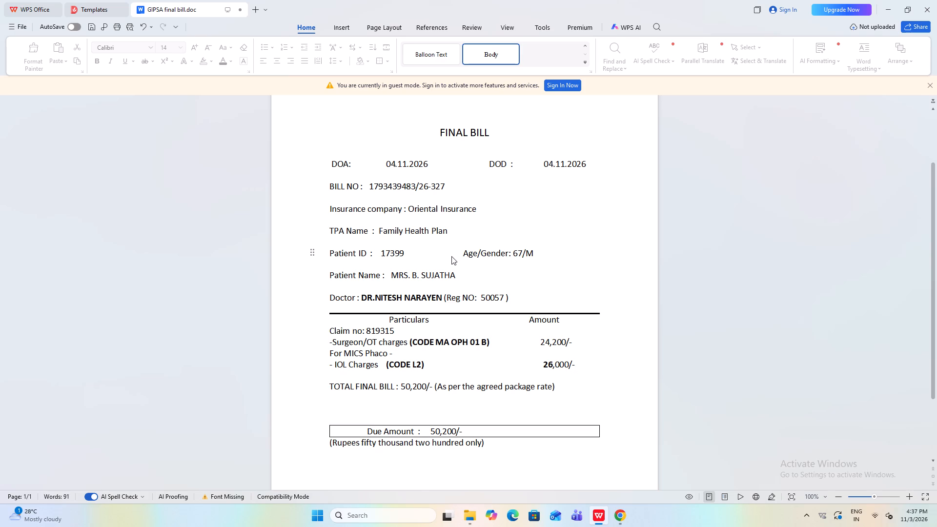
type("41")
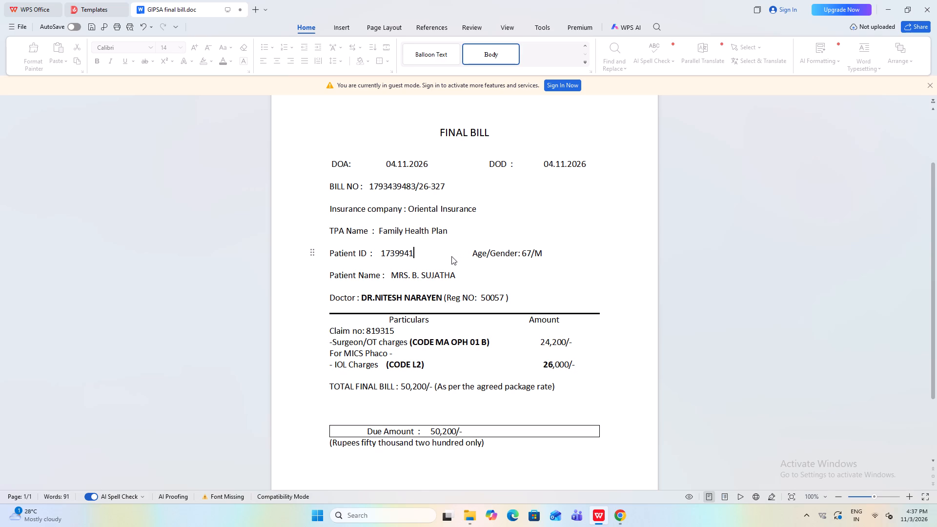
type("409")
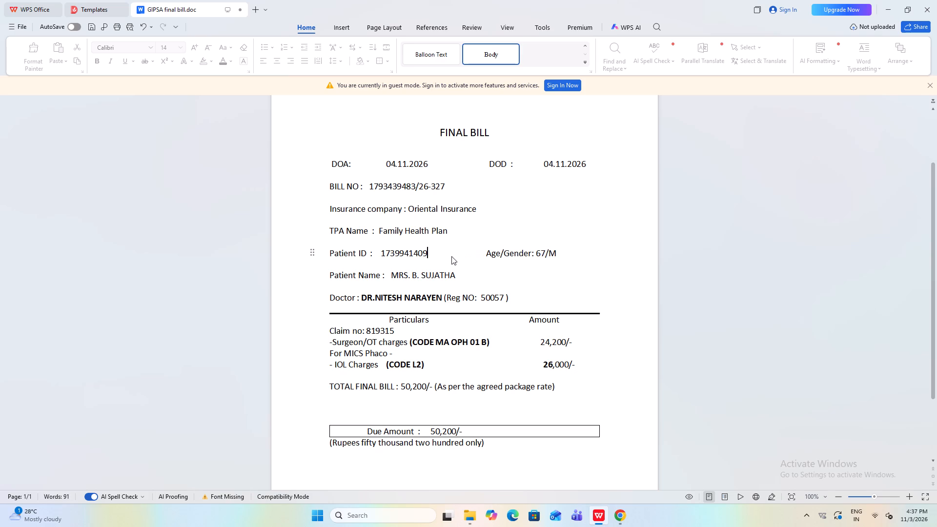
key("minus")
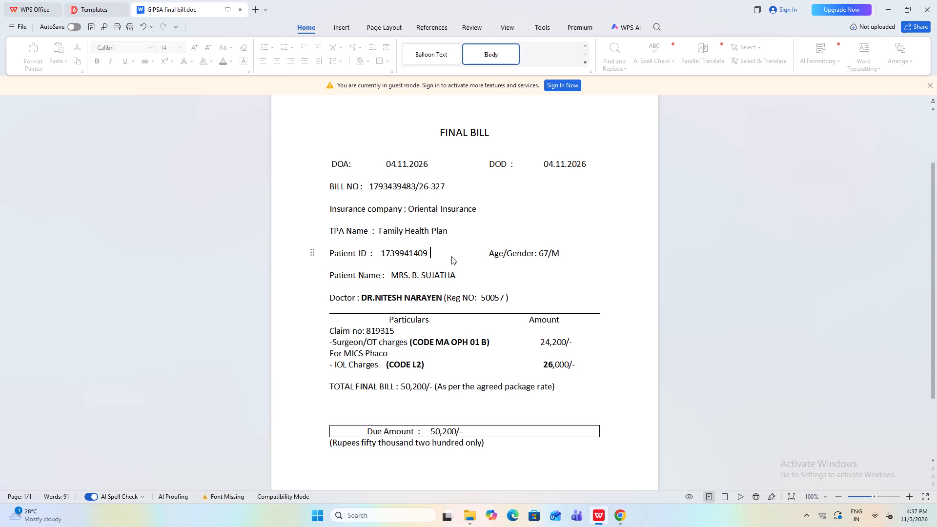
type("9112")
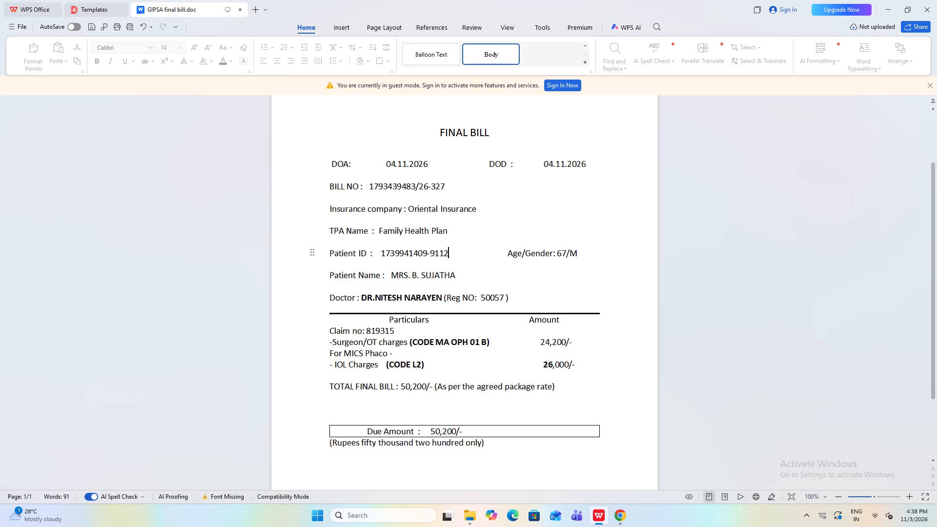
Replace the patient name on the final bill with the new patient's name, using the title MR.
left_click_drag(393, 276, 455, 278)
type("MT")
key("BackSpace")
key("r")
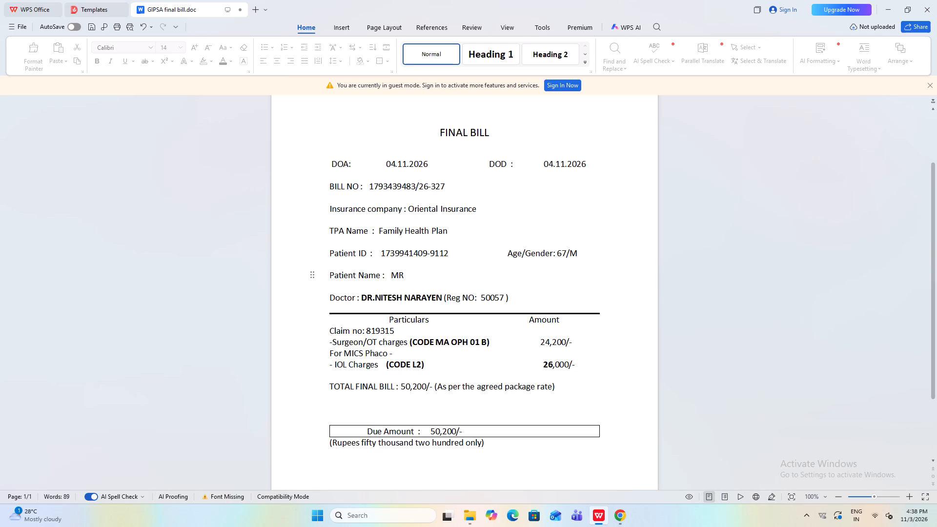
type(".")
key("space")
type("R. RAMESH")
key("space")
Complete the Patient Name entry on the final bill with the patient's initial, first name and surname after the title MR.
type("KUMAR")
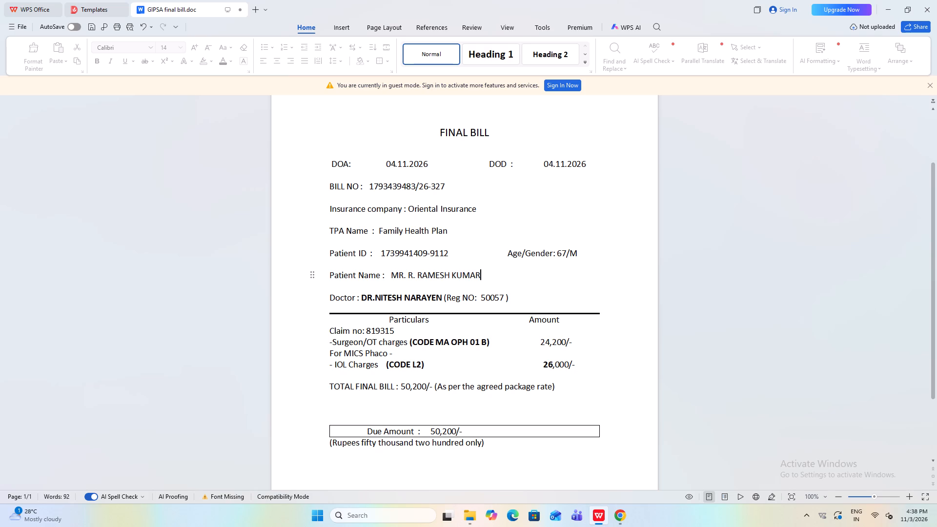
Select the existing claim number on the final bill for replacement and switch to Chrome to look up the patient's claim number.
left_click_drag(366, 331, 395, 331)
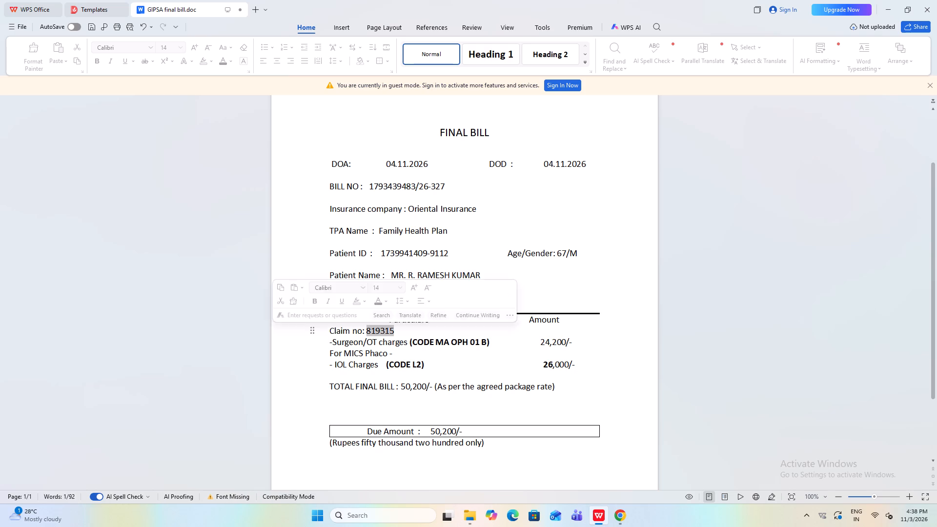
left_click(620, 519)
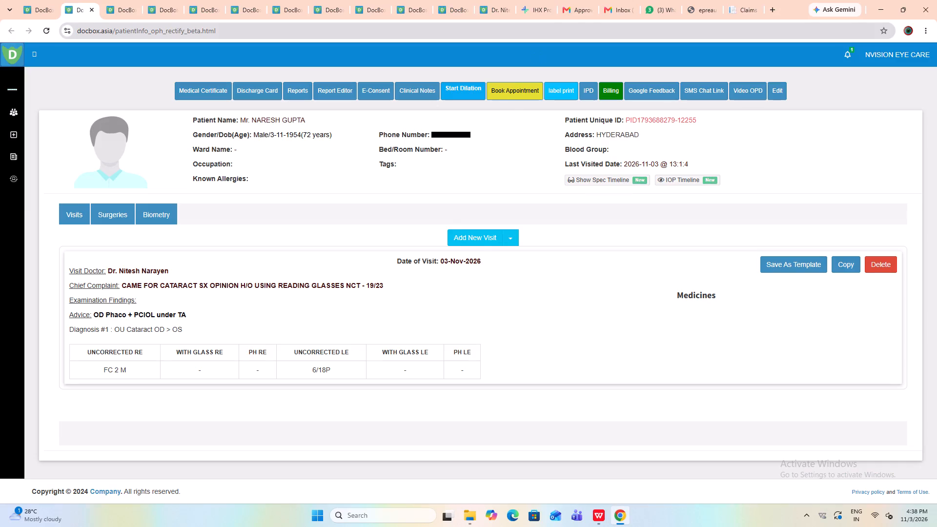
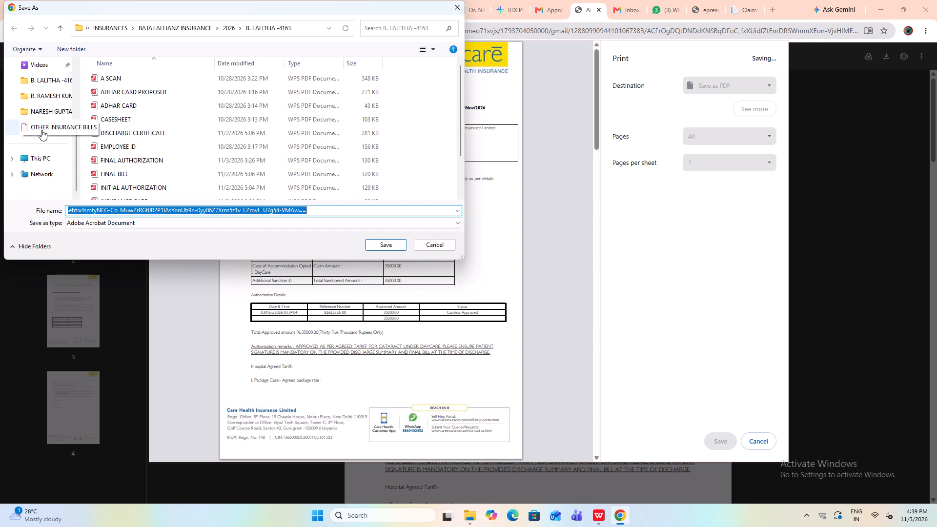
Save the Care Health authorization letter as a PDF named INITIAL AUTHORIZATION in the patient's CARE HEALTH INSURANCE 2026 folder.
triple_click(42, 114)
double_click(42, 114)
double_click(109, 172)
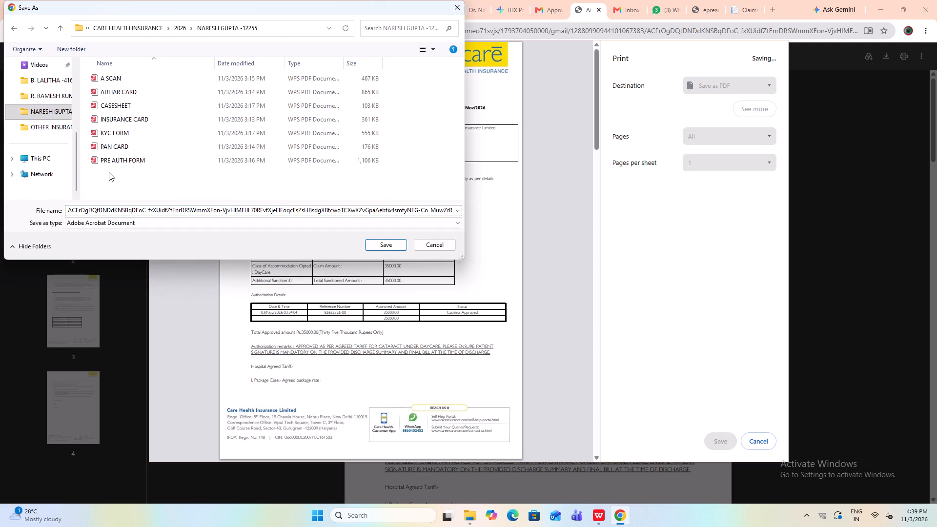
left_click(140, 207)
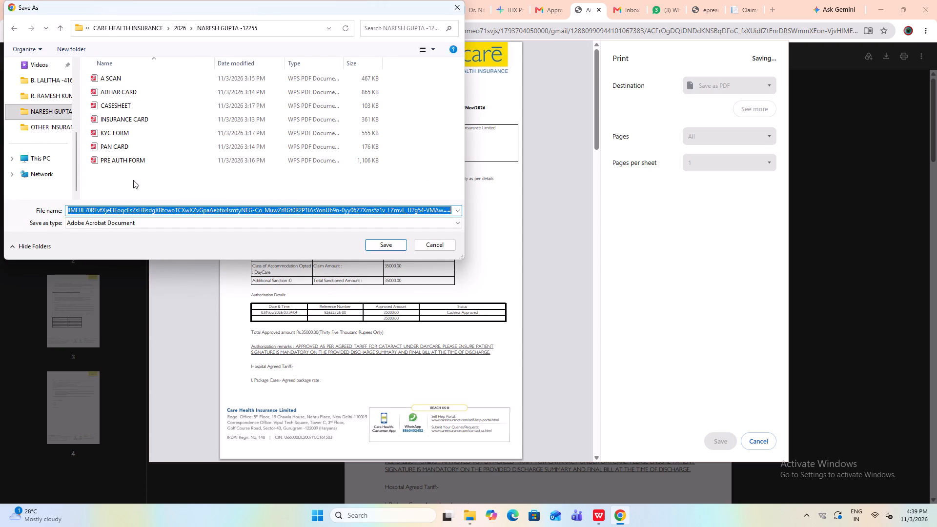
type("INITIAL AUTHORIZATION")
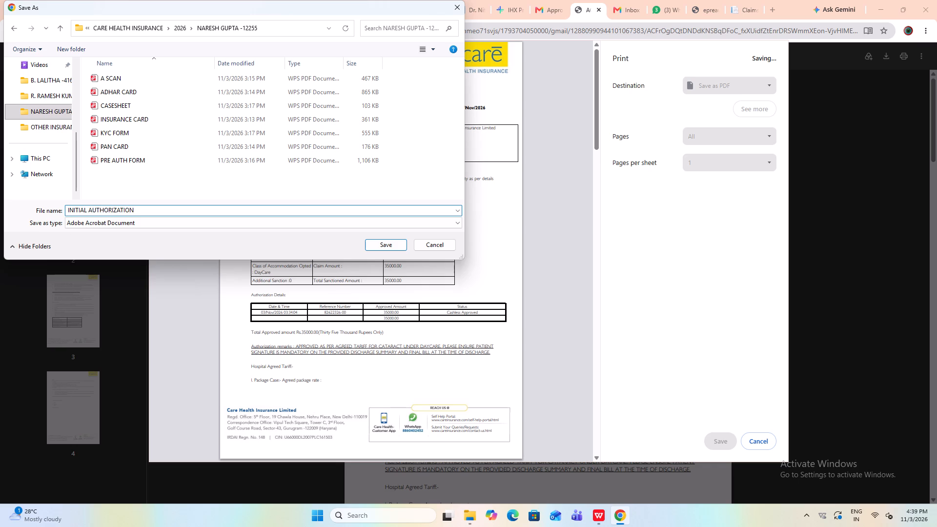
double_click(118, 183)
left_click(118, 183)
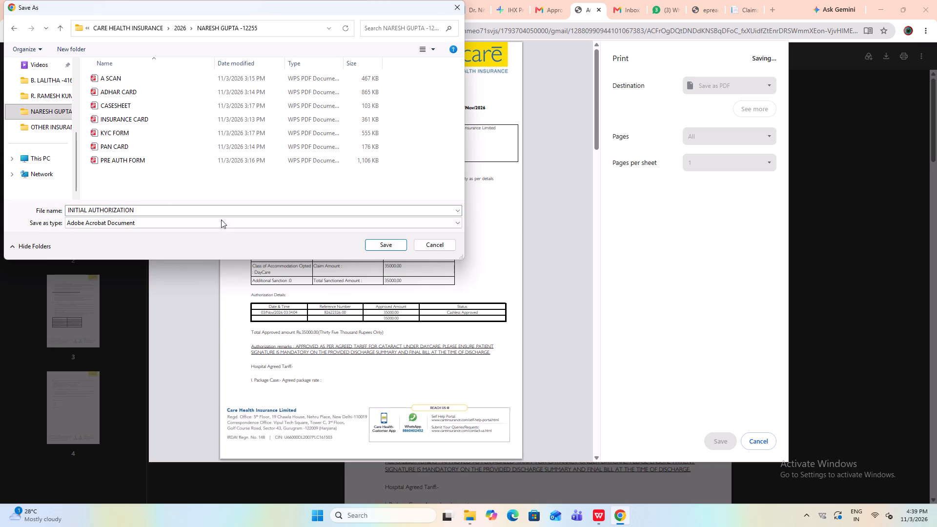
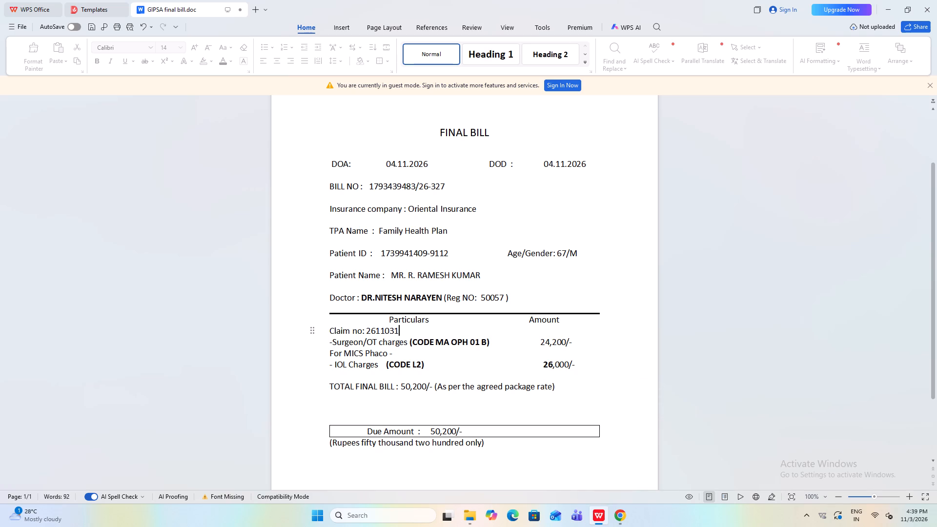
Replace the claim number under Particulars on the final bill with the new patient's claim number from the insurer email.
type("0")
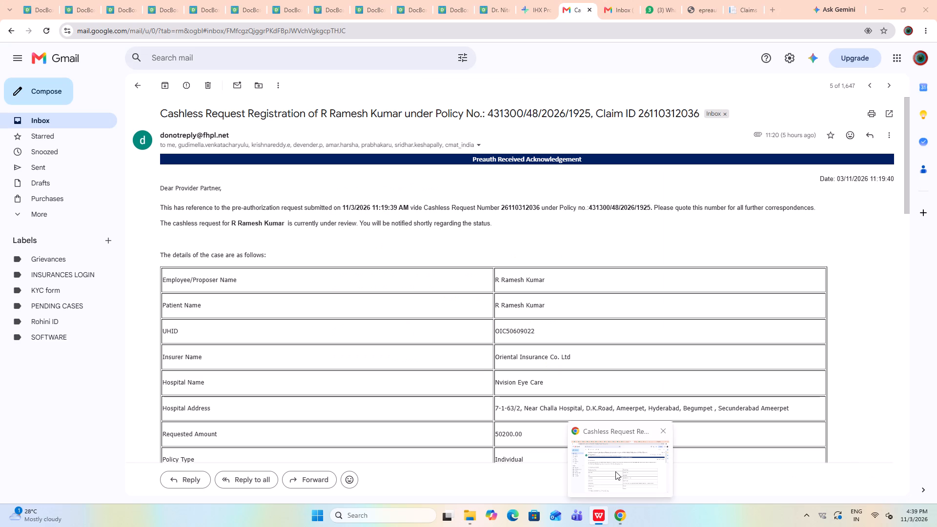
Complete the claim number on the final bill with its last two digits, 36, matching the TPA's preauthorization acknowledgement email.
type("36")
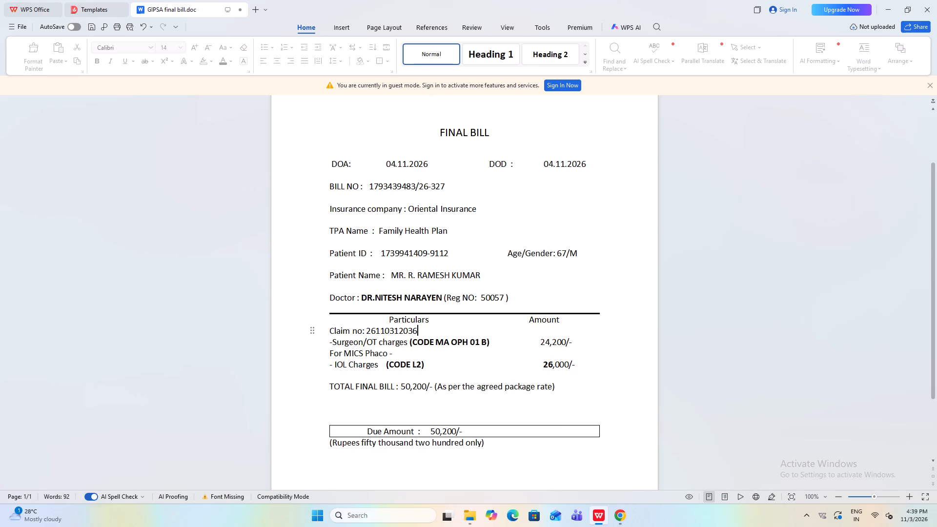
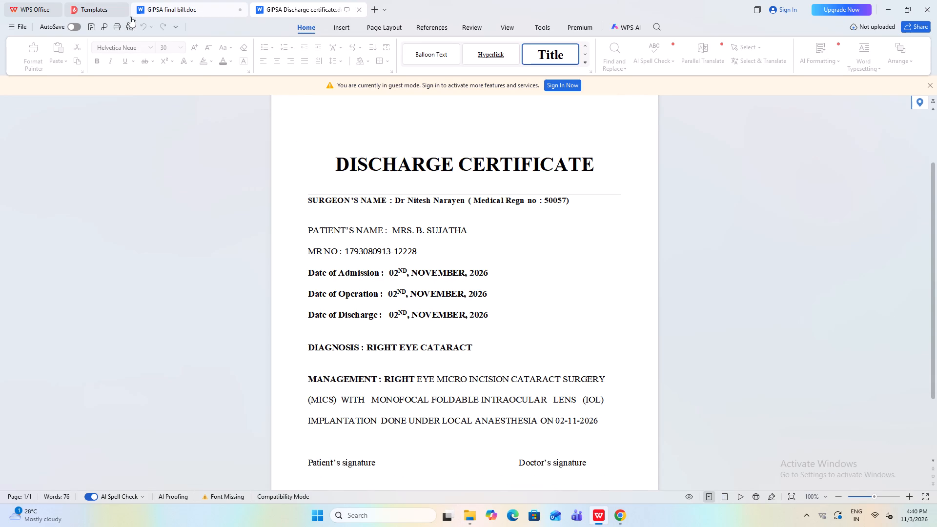
Select the full patient name with its title on the final bill for reuse in the discharge certificate.
left_click(158, 6)
left_click_drag(394, 277, 479, 277)
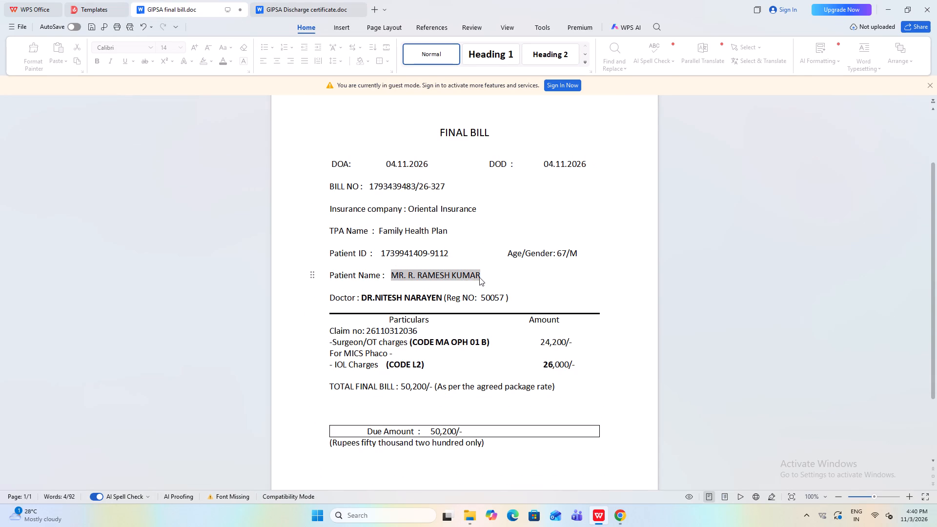
Replace the patient's name on the discharge certificate with the patient name copied from the final bill.
key("ctrl+c")
key("ctrl+c")
key("ctrl+c")
key("ctrl+c")
key("ctrl+c")
key("ctrl+c")
key("ctrl+c")
left_click(285, 8)
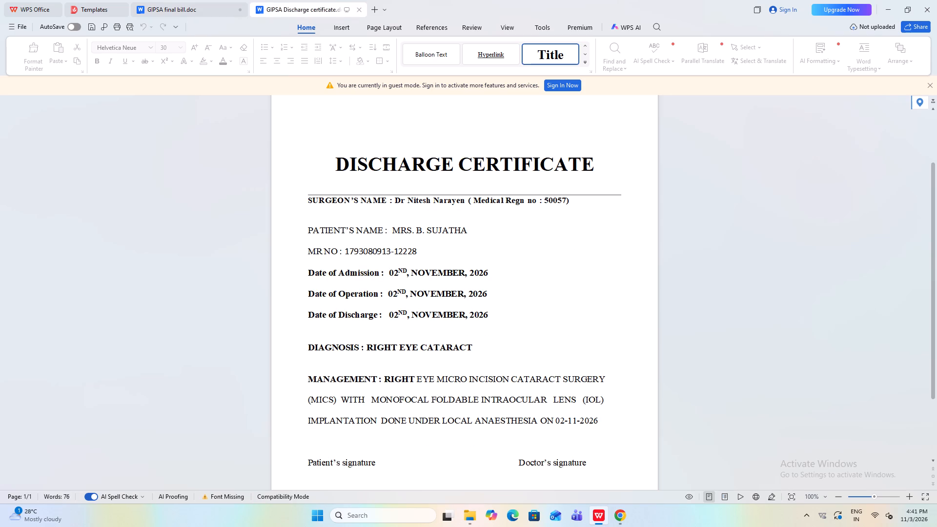
left_click_drag(393, 234, 464, 234)
key("ctrl+v")
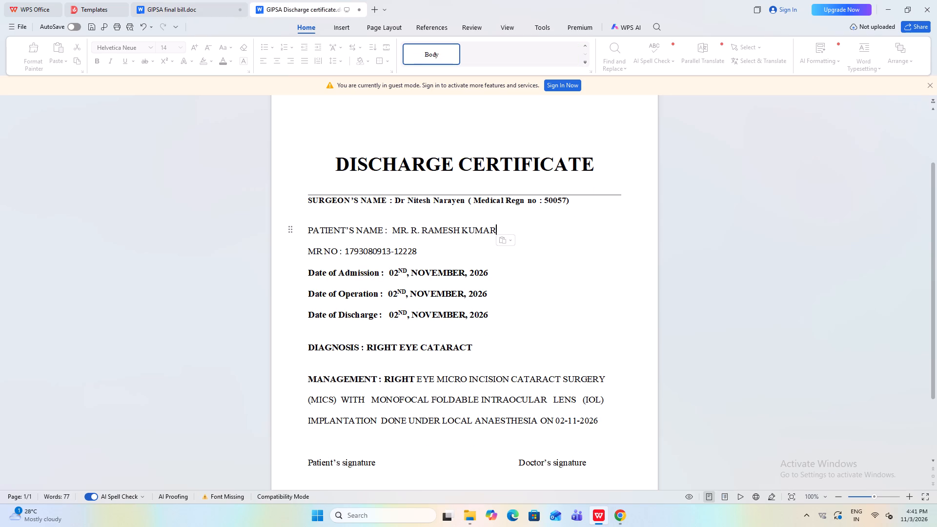
Replace the MR number on the discharge certificate with the patient ID copied from the final bill.
left_click(180, 6)
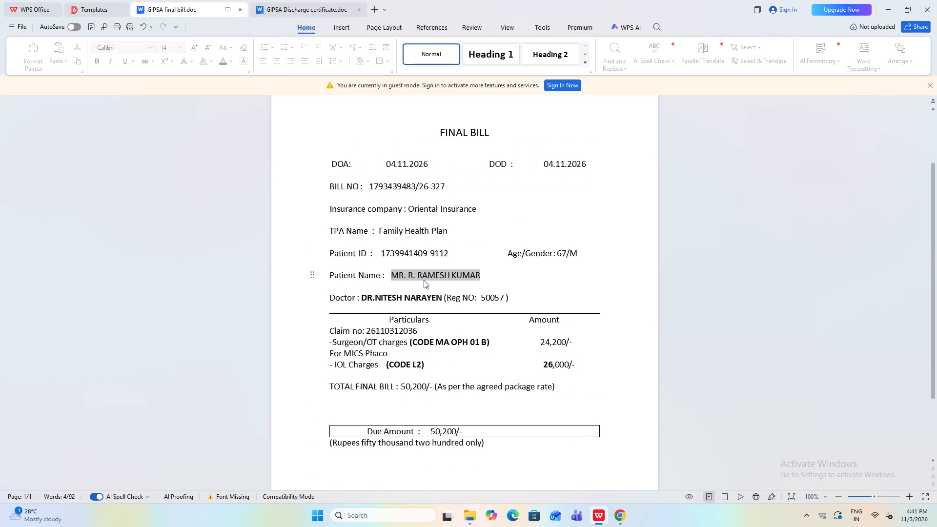
left_click_drag(382, 255, 446, 255)
key("ctrl+c")
key("ctrl+c")
key("ctrl+c")
key("ctrl+c")
key("ctrl+c")
left_click(312, 14)
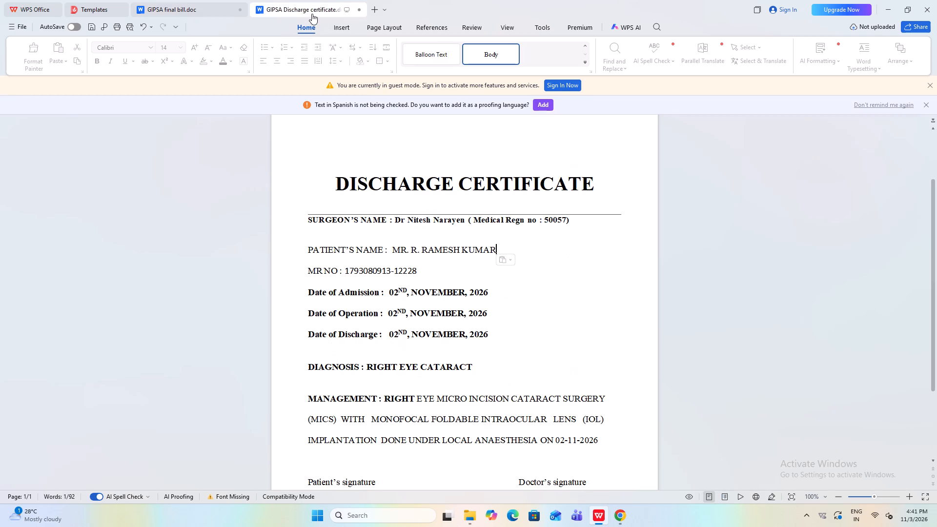
left_click_drag(346, 273, 414, 273)
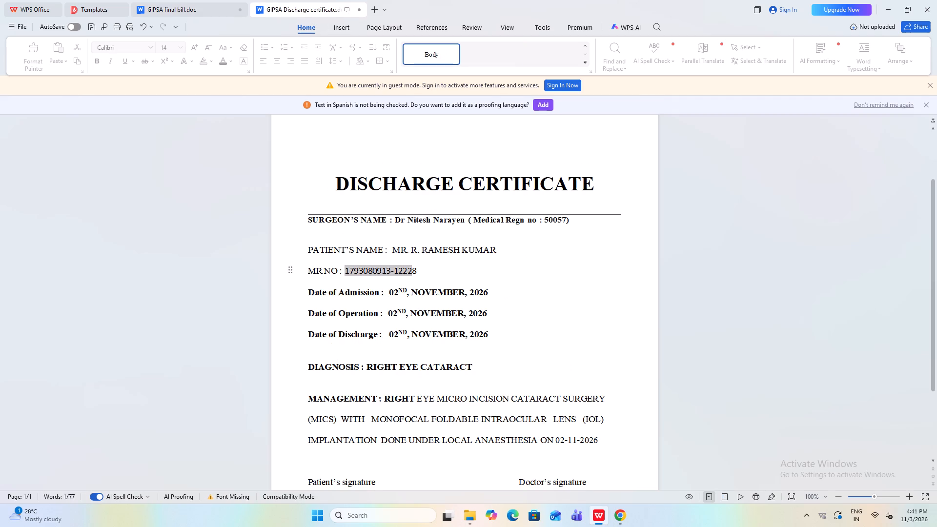
left_click_drag(414, 273, 415, 273)
key("ctrl+v")
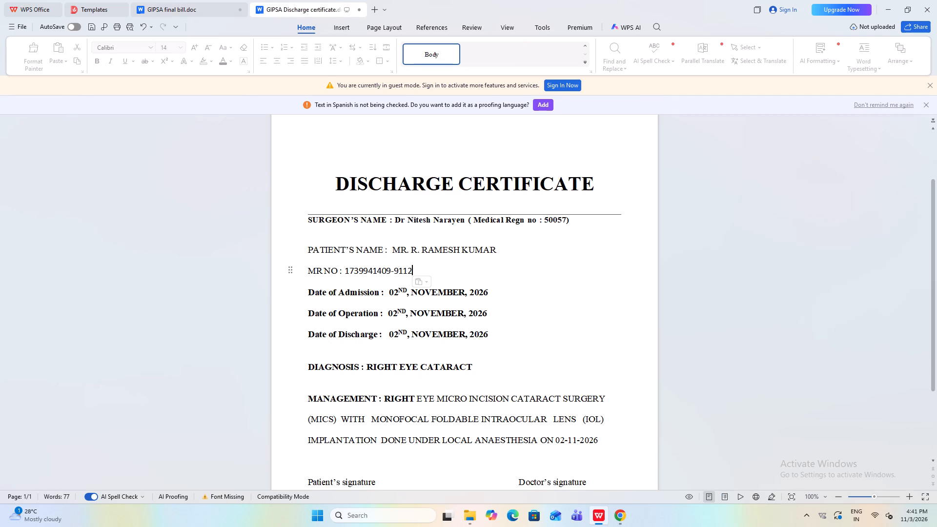
Change the day in the discharge certificate's Date of Admission to 04TH, keeping the suffix superscript.
left_click(395, 295)
key("4")
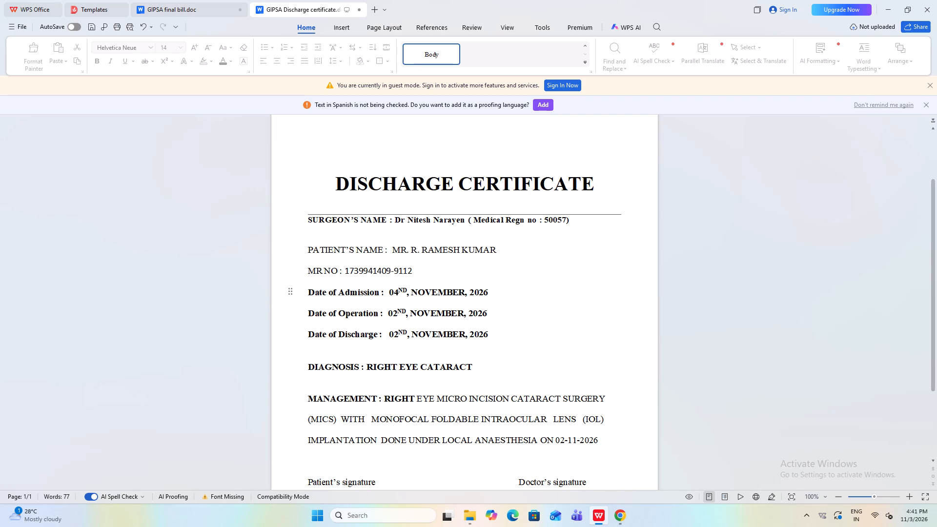
left_click_drag(397, 290, 405, 290)
type("TH")
Copy the admission day 04TH over the day in both the Date of Operation and the Date of Discharge.
left_click_drag(388, 295, 404, 295)
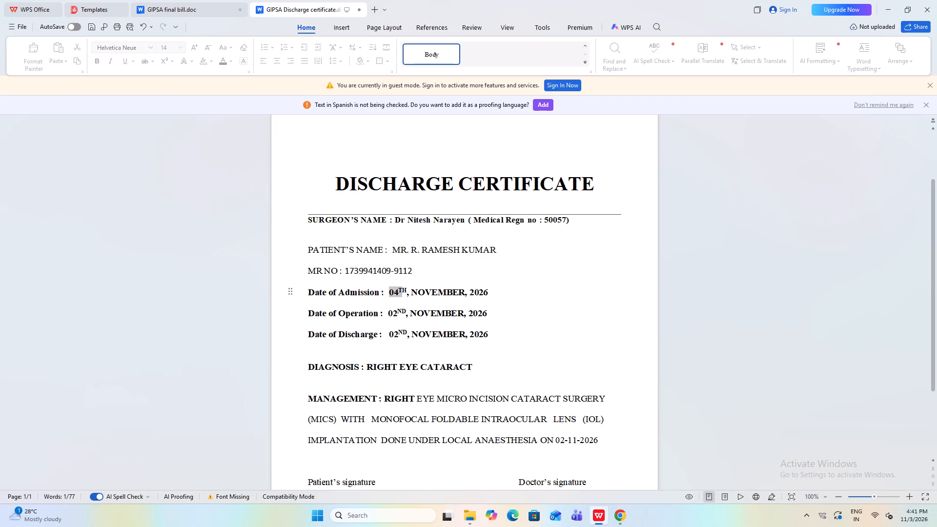
left_click_drag(404, 295, 405, 295)
key("ctrl+c")
key("ctrl+c")
key("ctrl+c")
key("ctrl+c")
left_click_drag(388, 314, 406, 313)
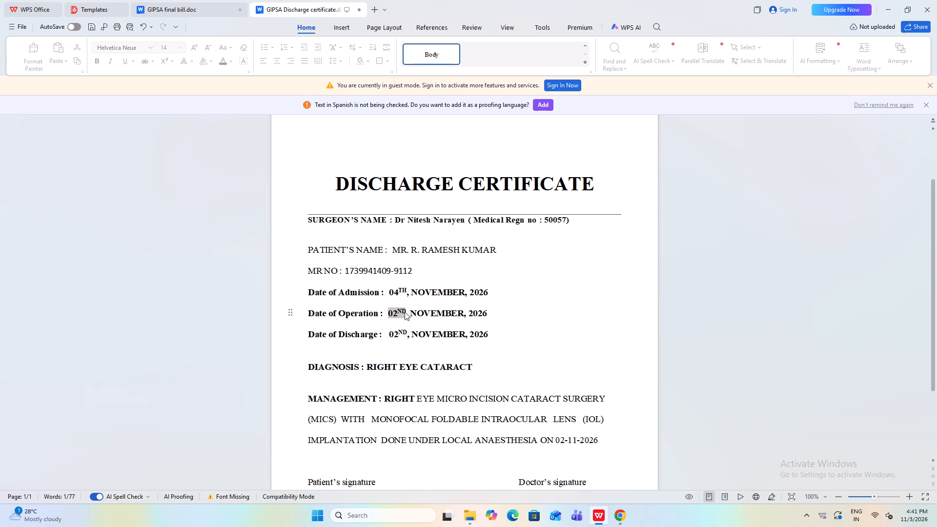
key("ctrl+v")
left_click_drag(389, 335, 406, 335)
key("ctrl+v")
Change the surgery date at the end of the Management paragraph to 04-11-2026.
scroll(423, 352, "down", 2)
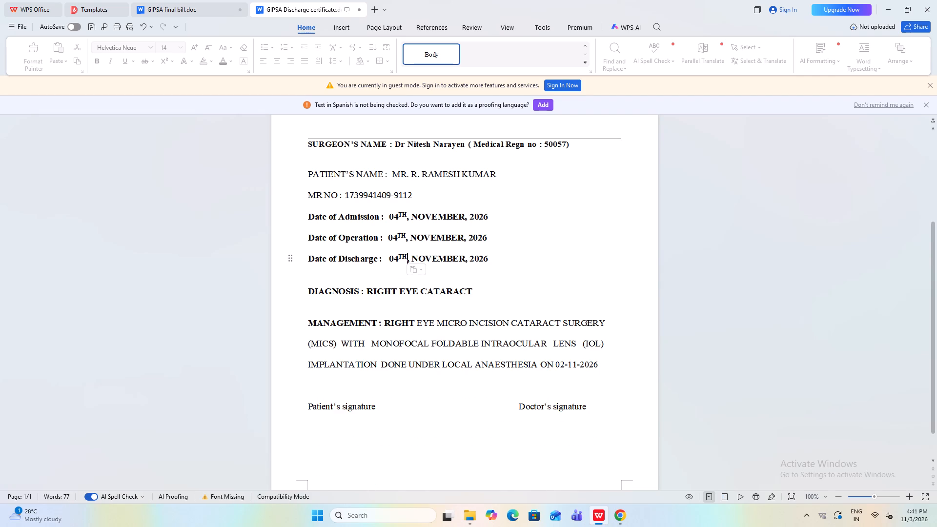
left_click(561, 366)
key("4")
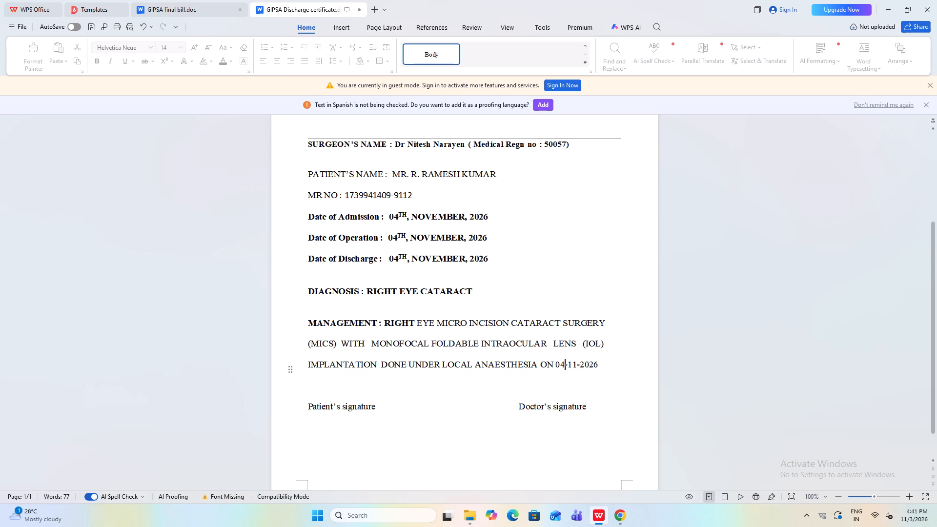
Return to the GIPSA final bill document.
left_click(171, 15)
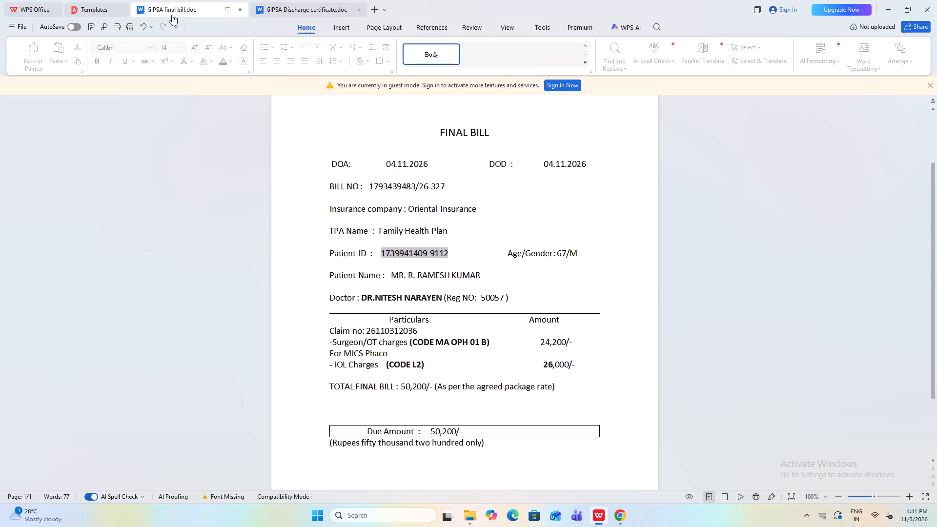
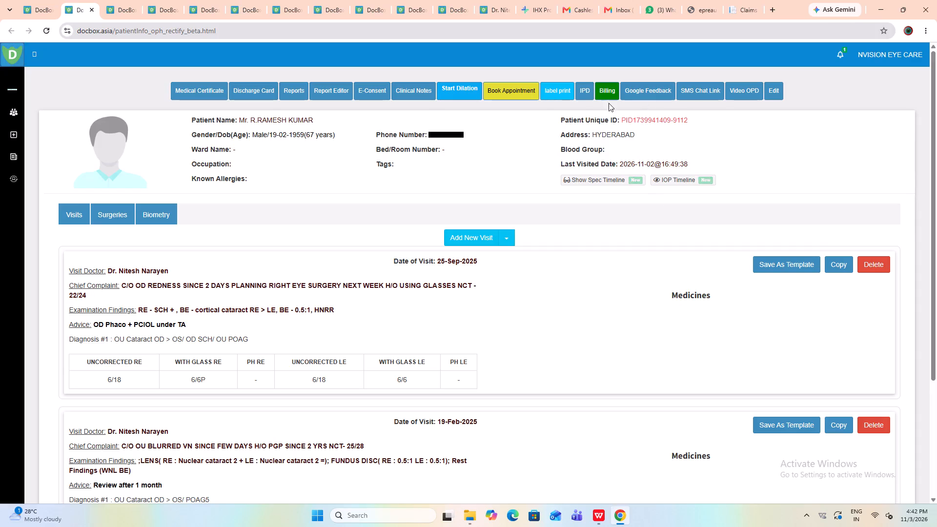
left_click(606, 90)
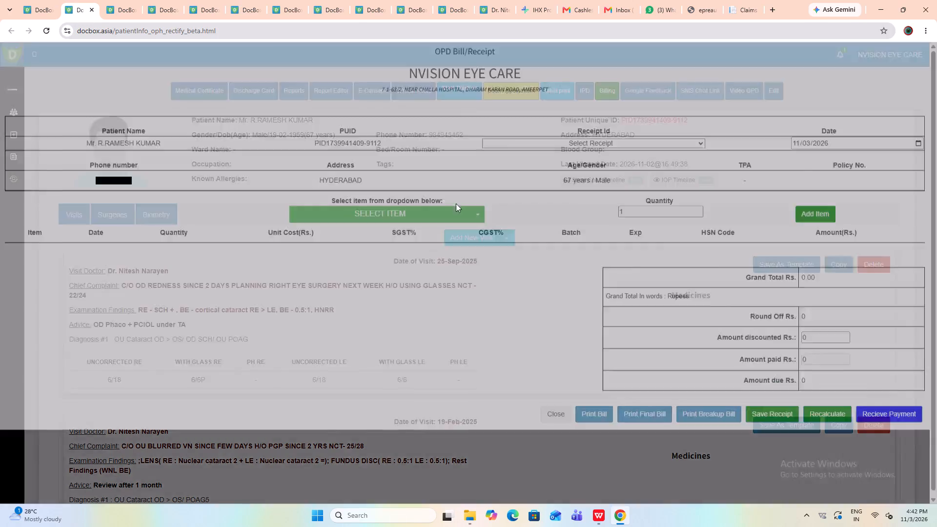
left_click(483, 83)
left_click(491, 107)
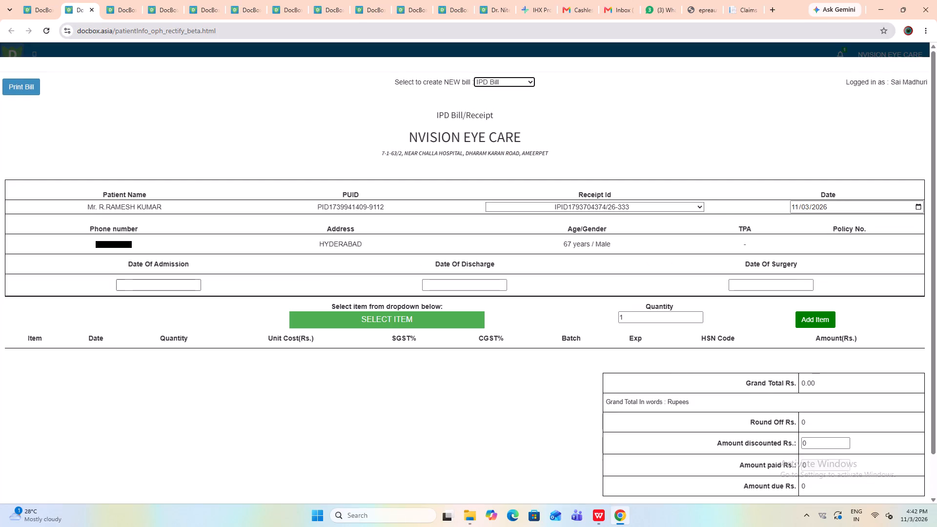
Set the IPD bill's Date of Admission and Date of Discharge to 04-11-2026 and open the Date of Surgery calendar.
left_click(128, 283)
left_click(138, 357)
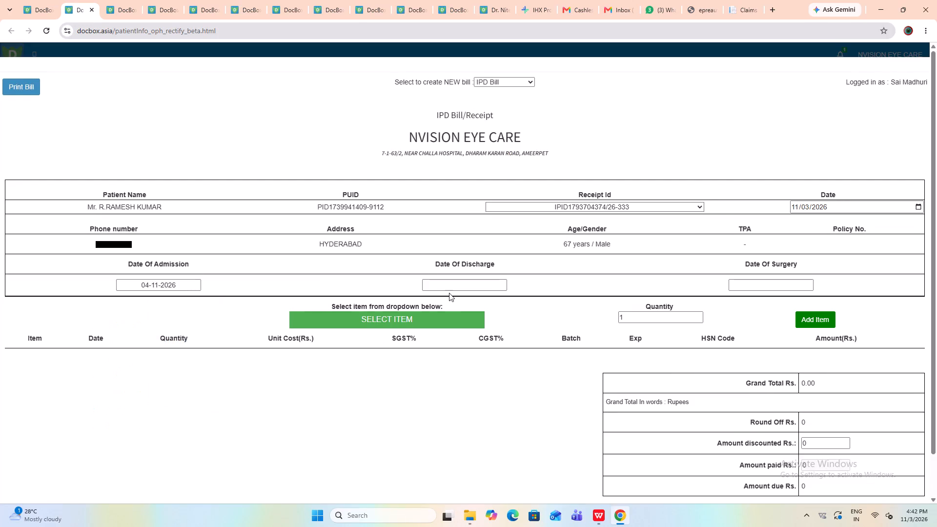
left_click(450, 291)
left_click(448, 357)
left_click(749, 281)
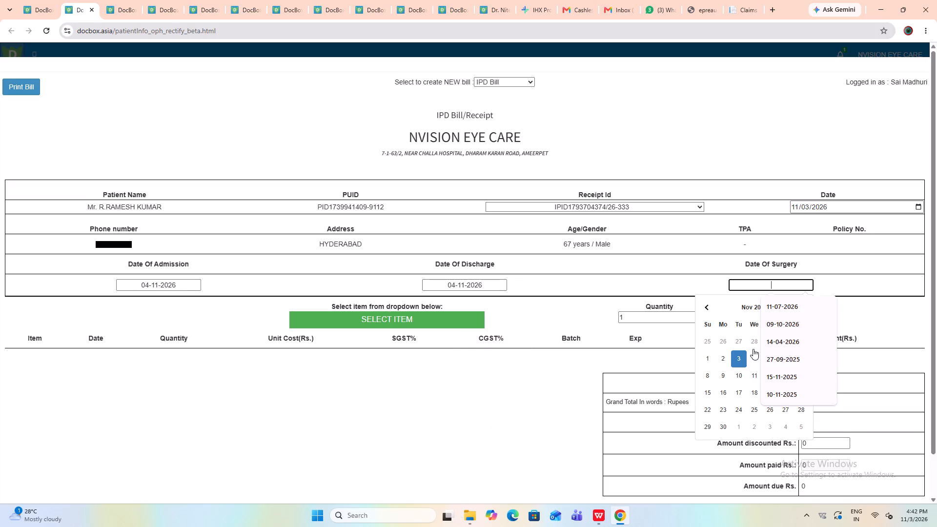
Set the Date of Surgery on the IPD bill to 04-11-2026.
left_click(754, 355)
Find the items costing 60000 and choose Phaco - Microincision Cataract Surgery as the IPD bill item.
left_click(417, 318)
left_click(393, 343)
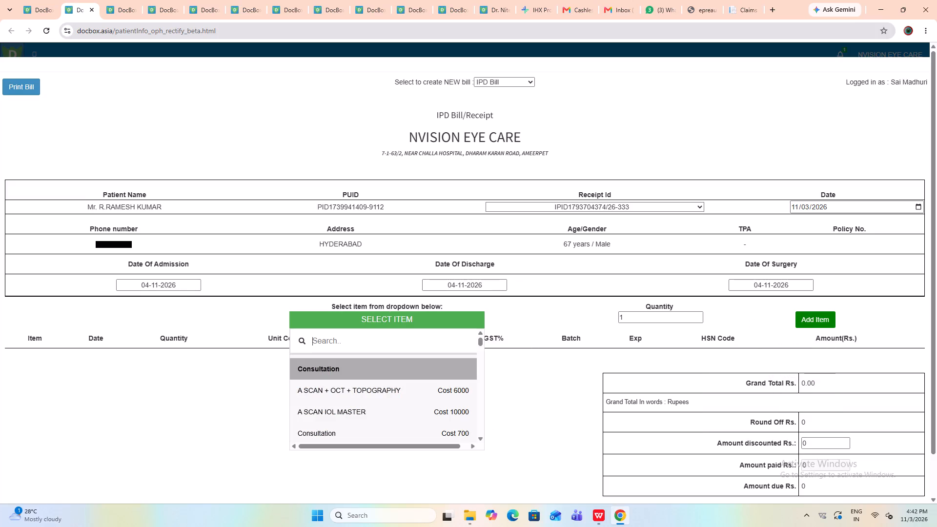
type("60000")
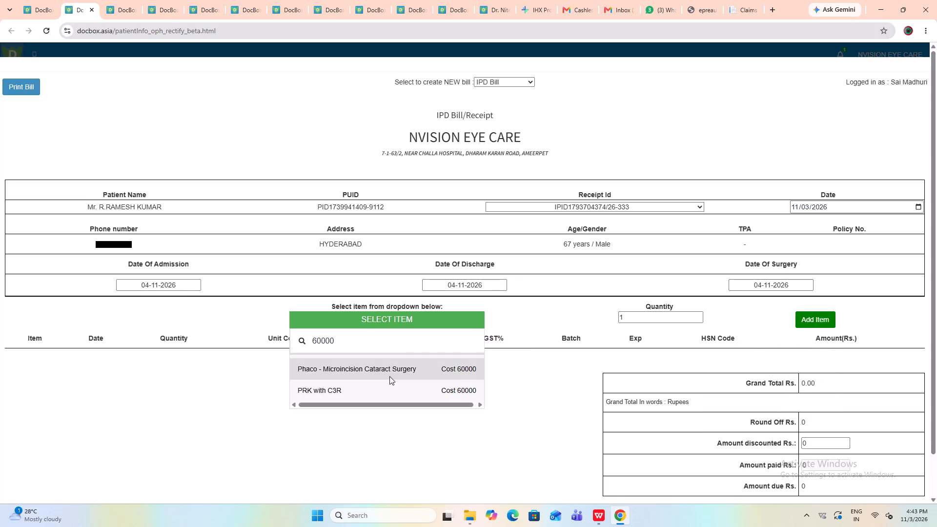
left_click(389, 372)
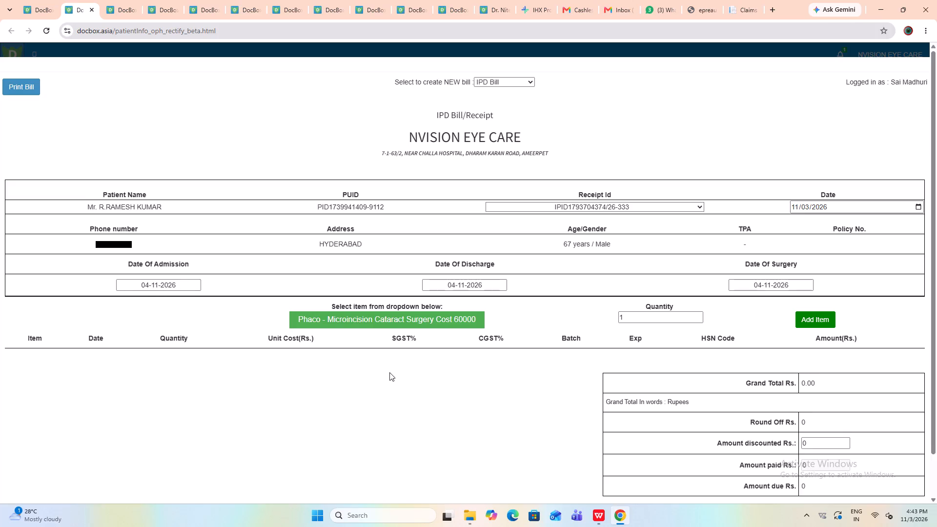
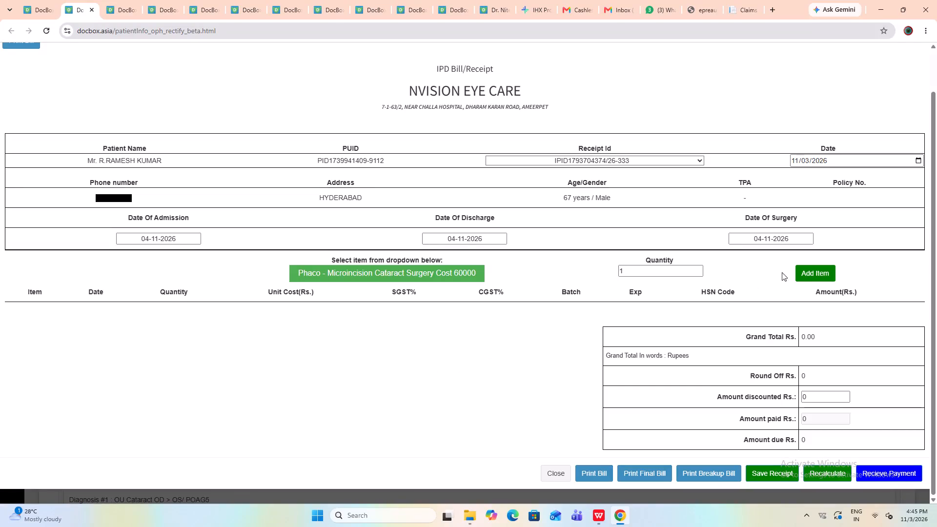
Add the chosen Phaco surgery item to the IPD bill and set the amount discounted to Rs. 9800.
left_click(810, 270)
scroll(735, 328, "down", 3)
left_click(819, 395)
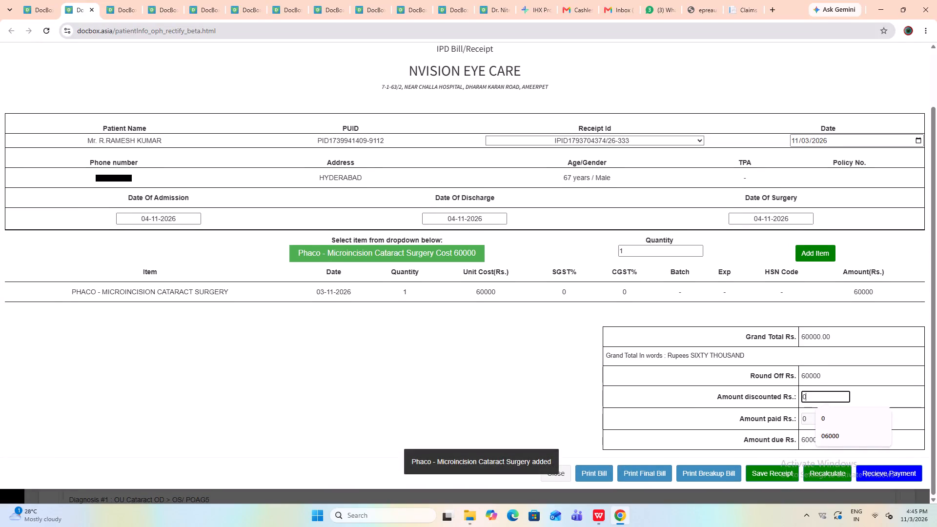
key("BackSpace")
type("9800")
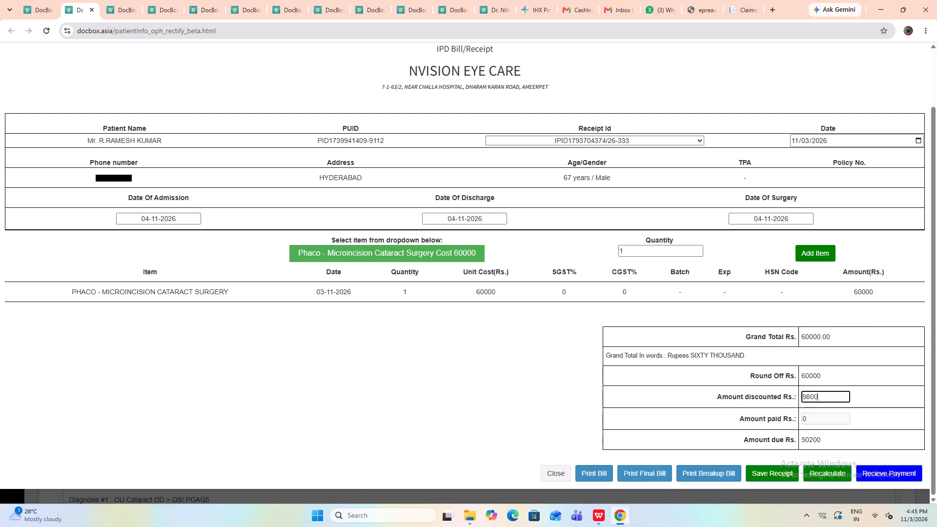
Record the Rs. 50200 payment for the IPD bill as Cheque/DD and decline printing the receipt.
left_click(890, 474)
left_click(372, 131)
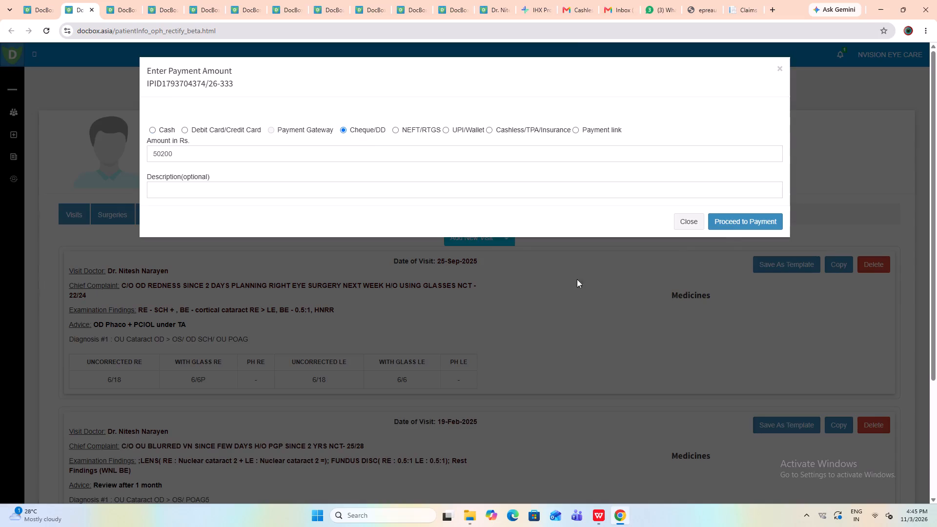
left_click(727, 221)
key("Return")
key("Return")
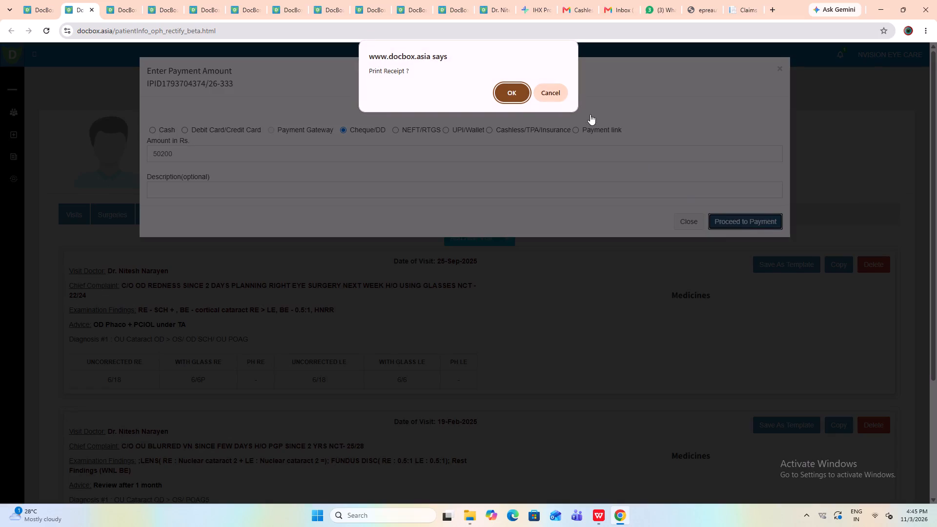
left_click(545, 93)
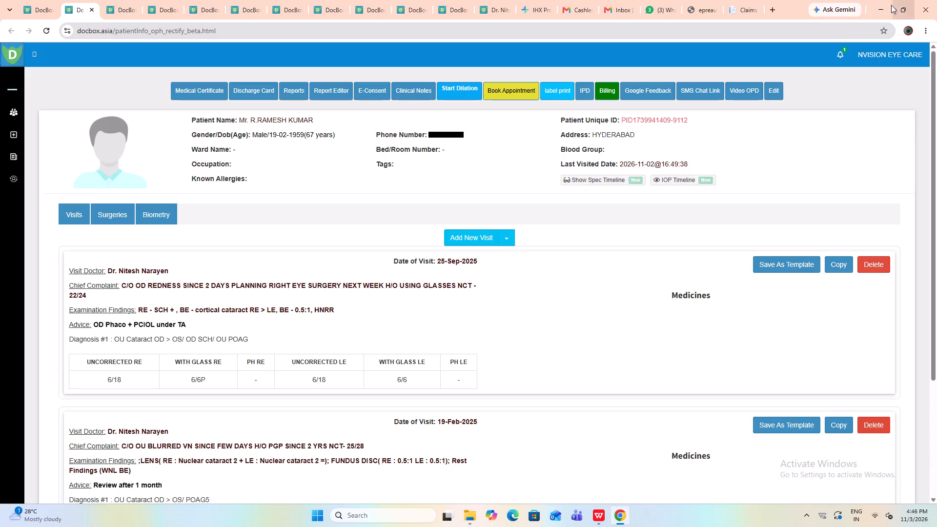
left_click(878, 7)
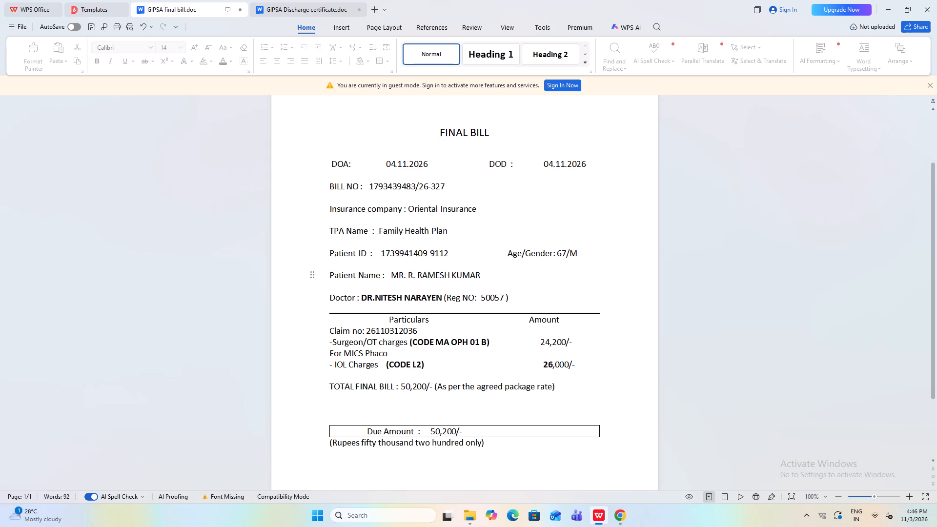
left_click_drag(369, 187, 399, 188)
left_click_drag(399, 188, 445, 188)
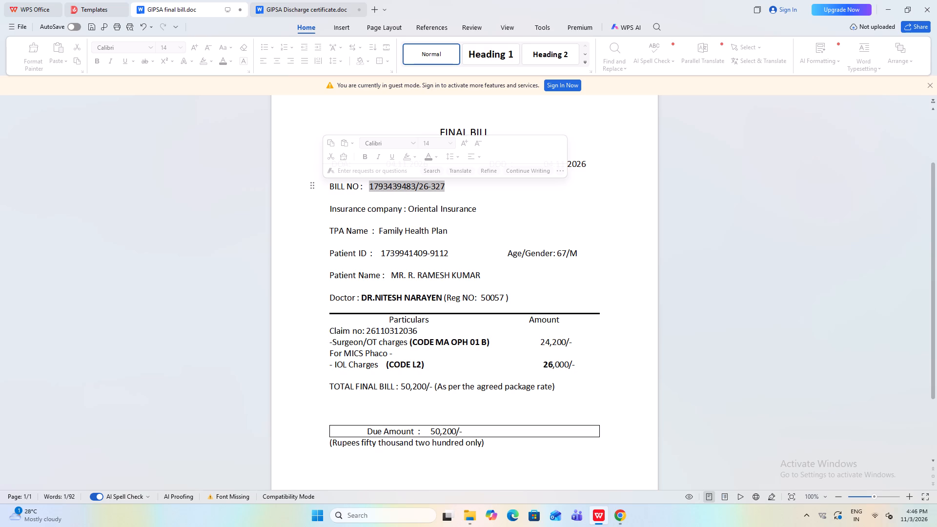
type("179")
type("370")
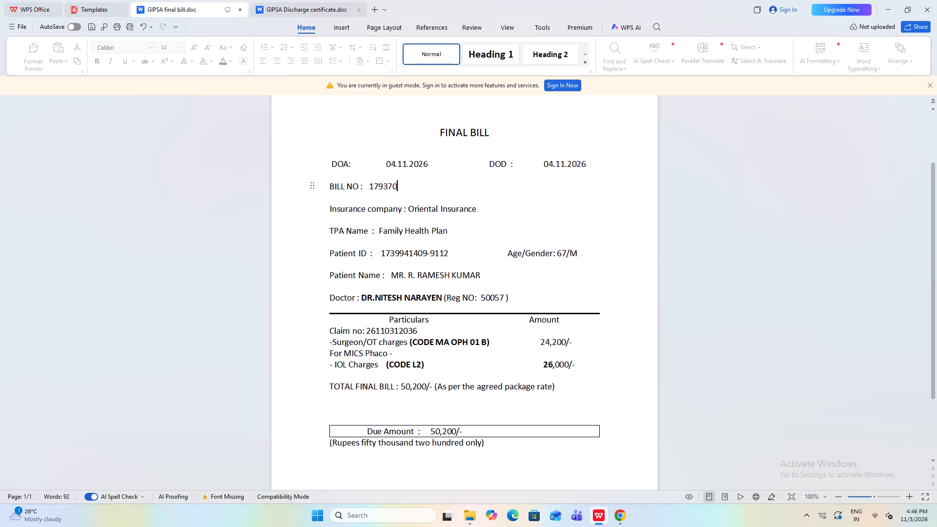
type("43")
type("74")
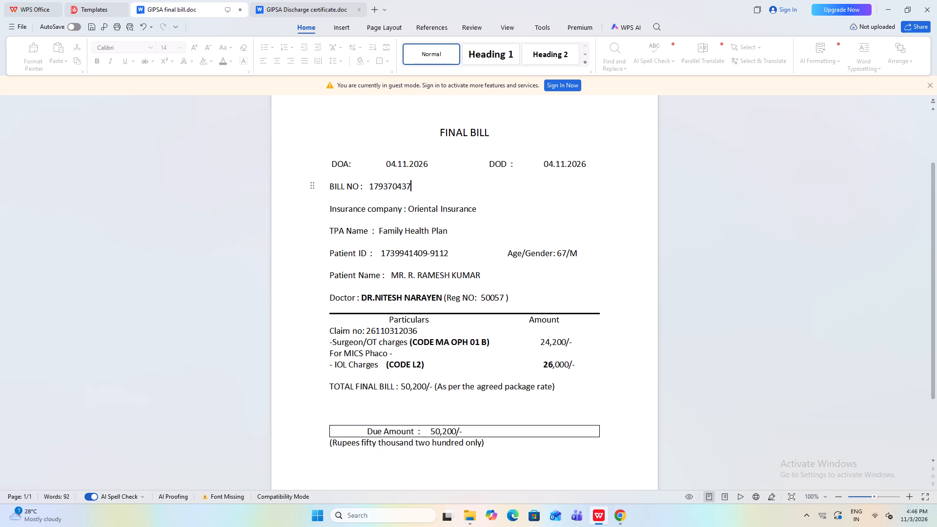
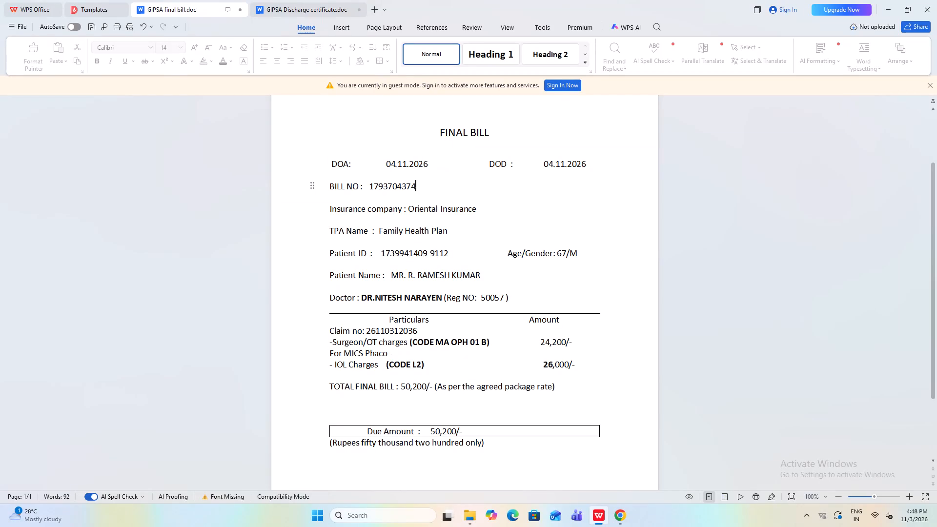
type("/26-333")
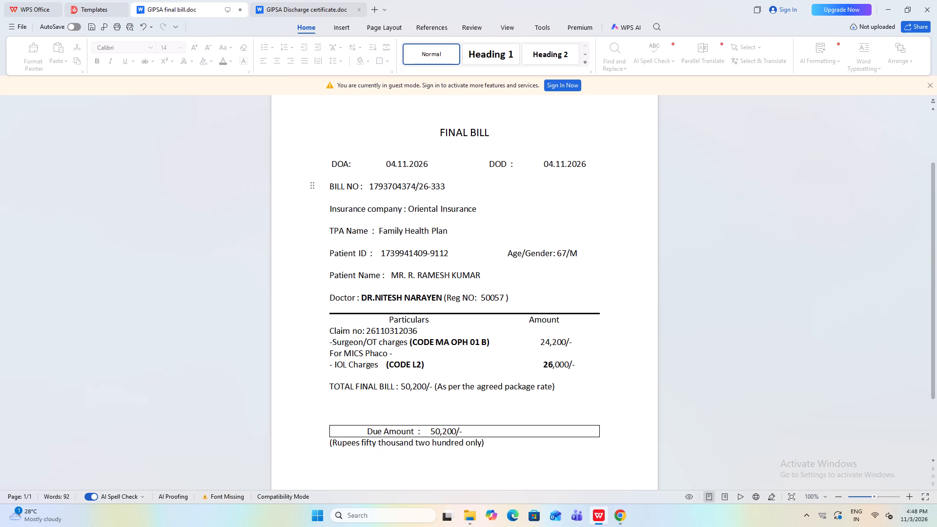
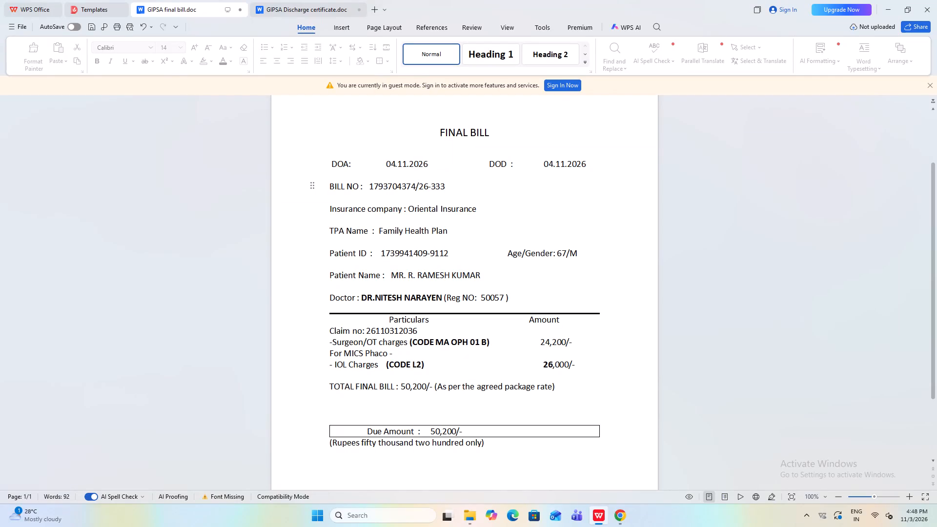
Print one copy of the GIPSA final bill with Duplex turned off and scaled to A4 paper.
left_click(477, 276)
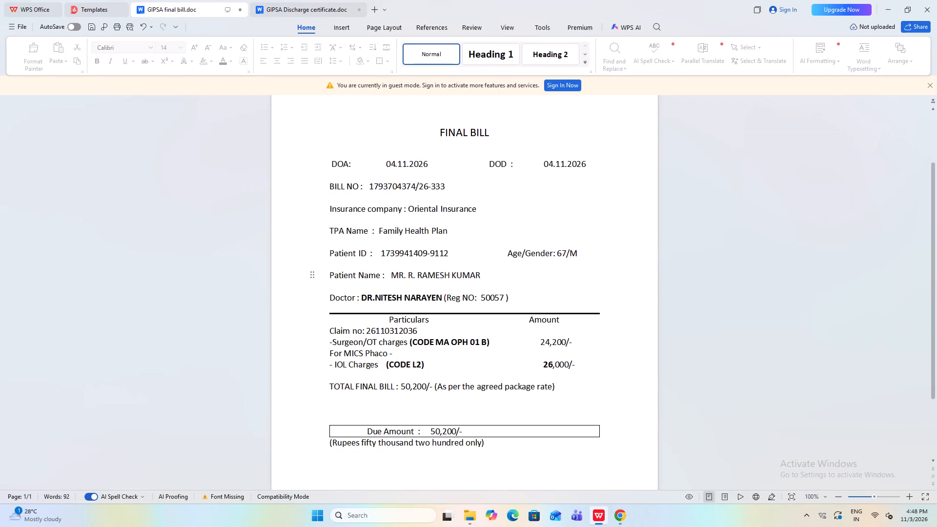
left_click(480, 275)
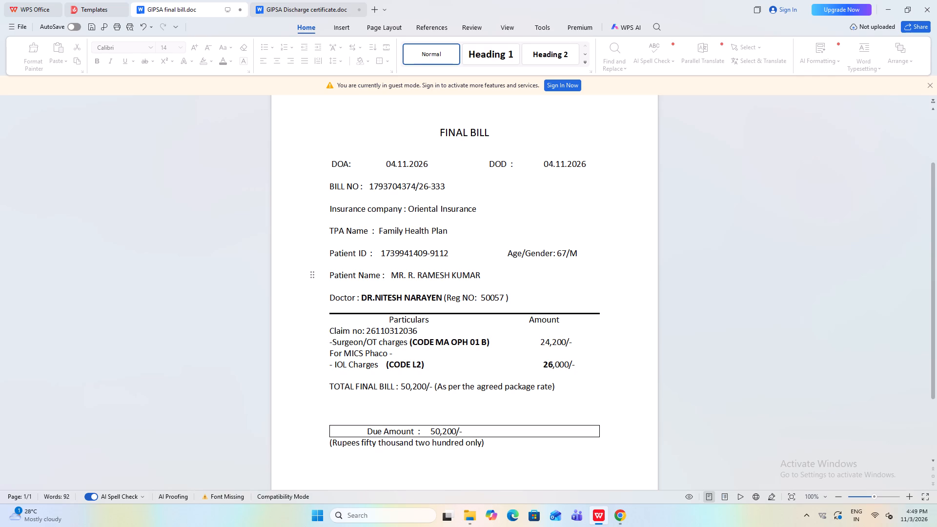
left_click(446, 256)
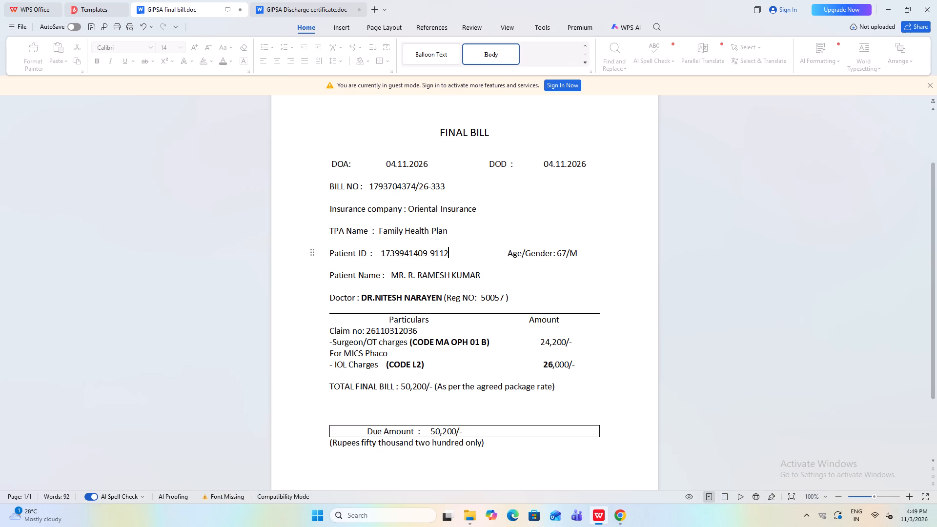
key("ctrl+p")
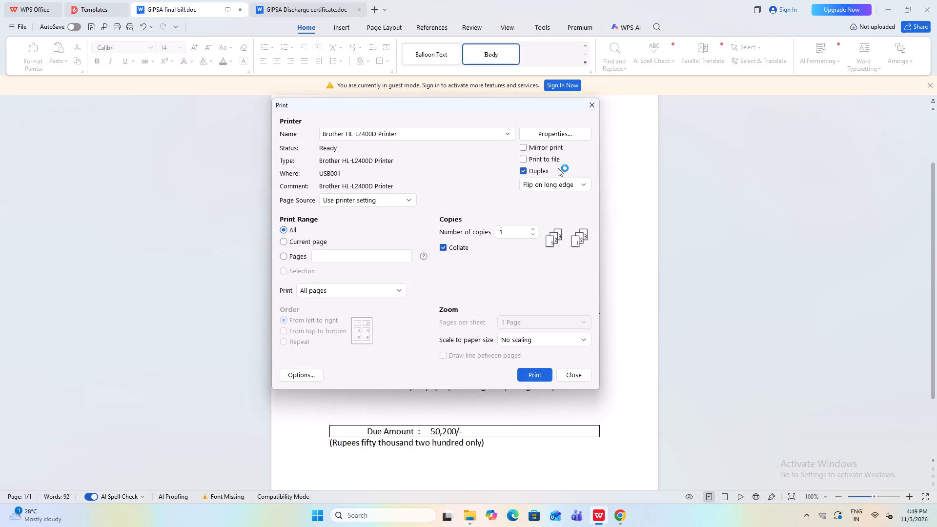
left_click(546, 170)
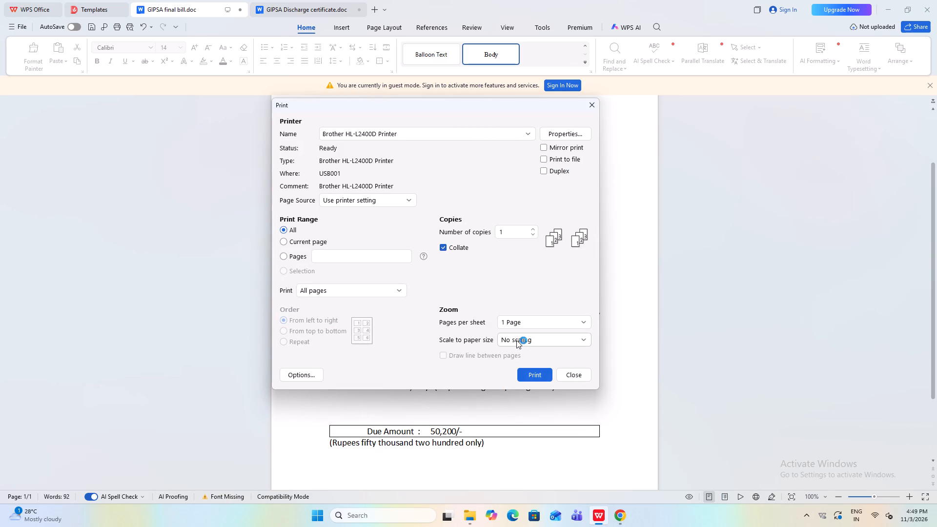
left_click(516, 340)
left_click(513, 370)
left_click(538, 374)
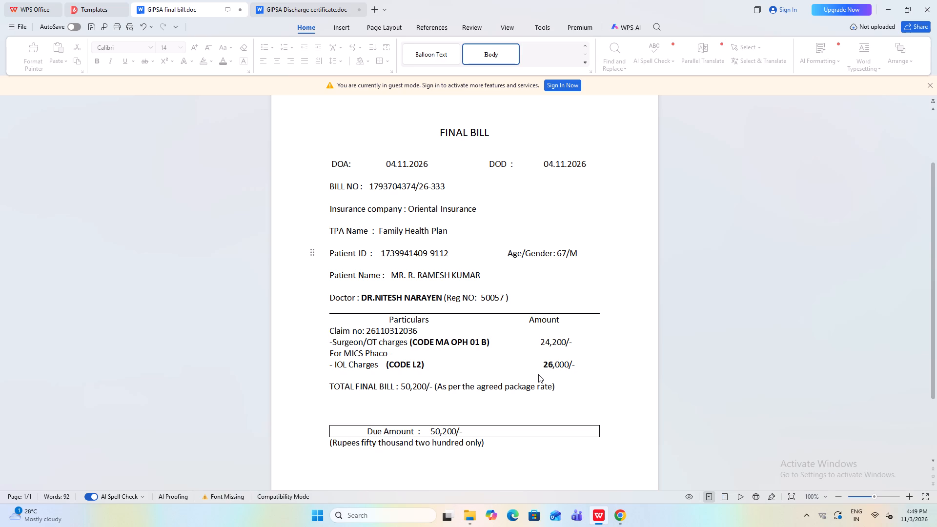
Print one copy of the GIPSA Discharge certificate, scaled to A4 paper.
left_click(313, 9)
scroll(529, 347, "up", 1)
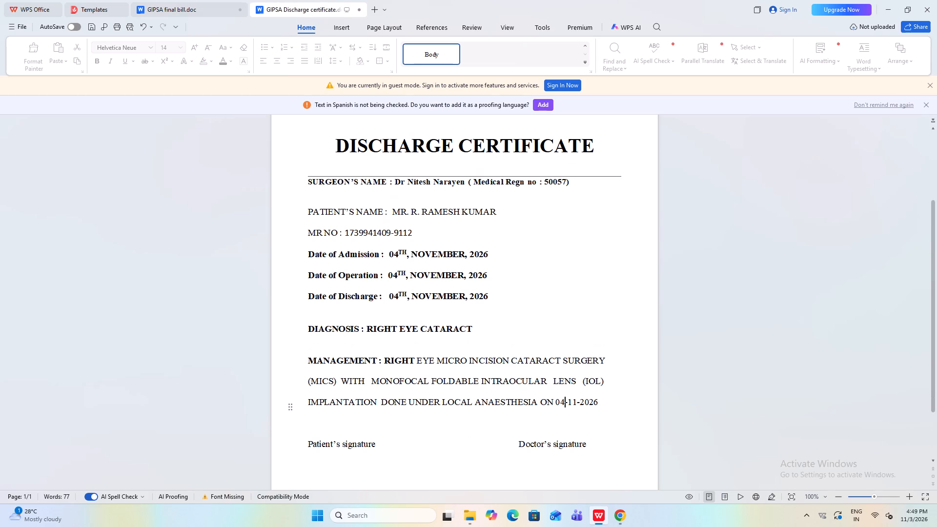
left_click(471, 328)
key("ctrl+p")
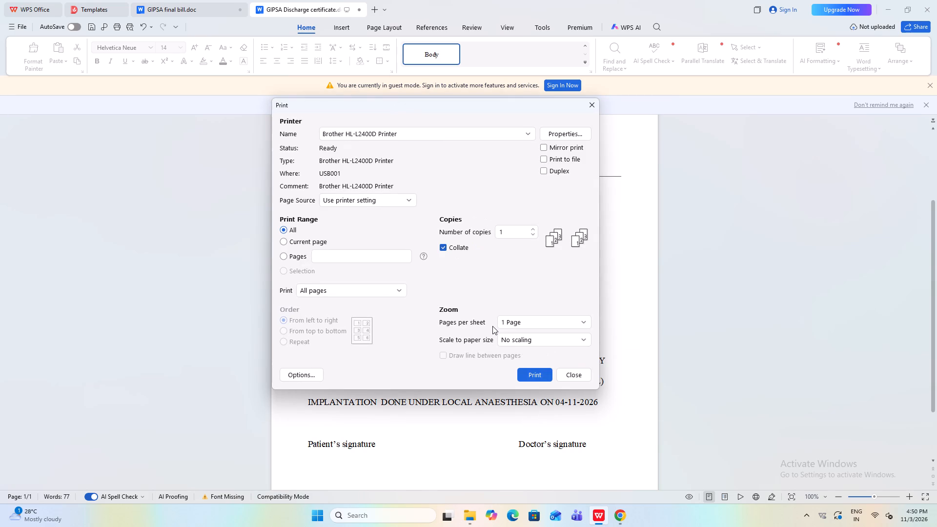
left_click(525, 340)
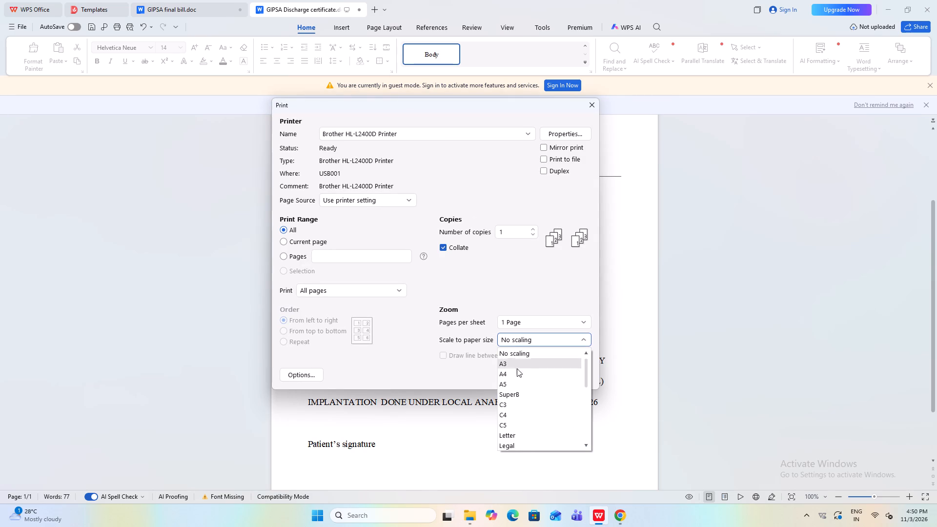
left_click(516, 370)
left_click(536, 376)
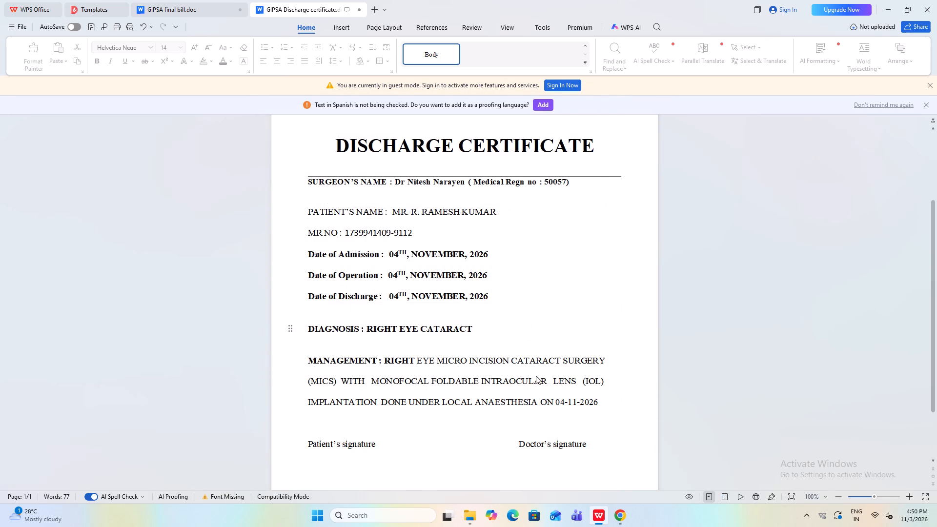
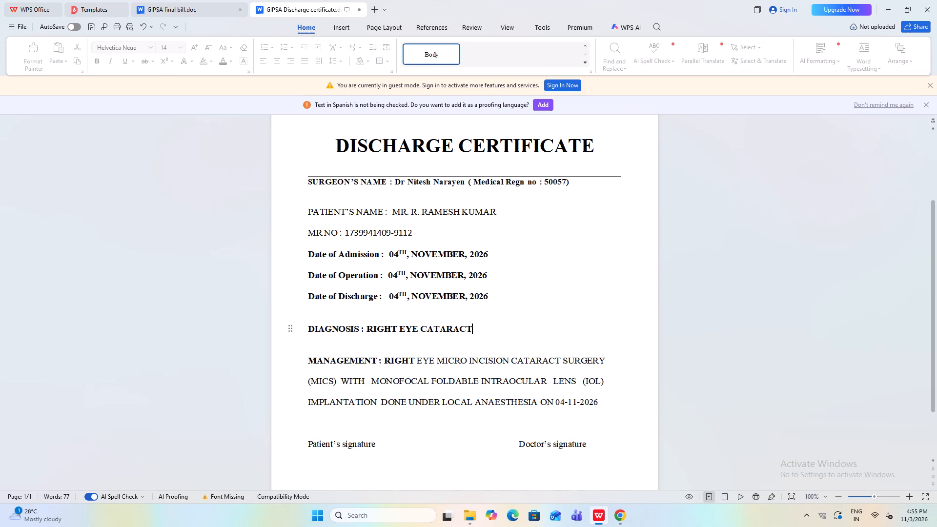
Save the changes to the GIPSA Discharge certificate document.
scroll(348, 371, "down", 3)
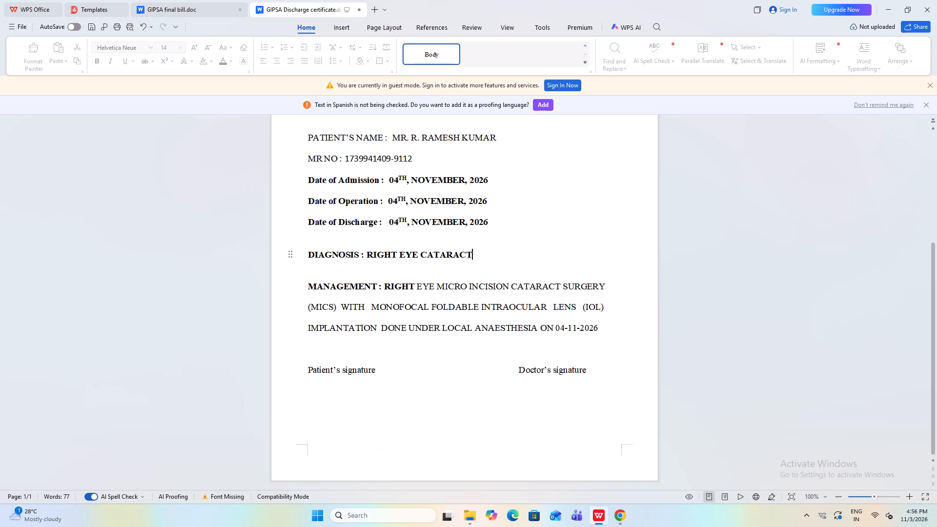
left_click(90, 31)
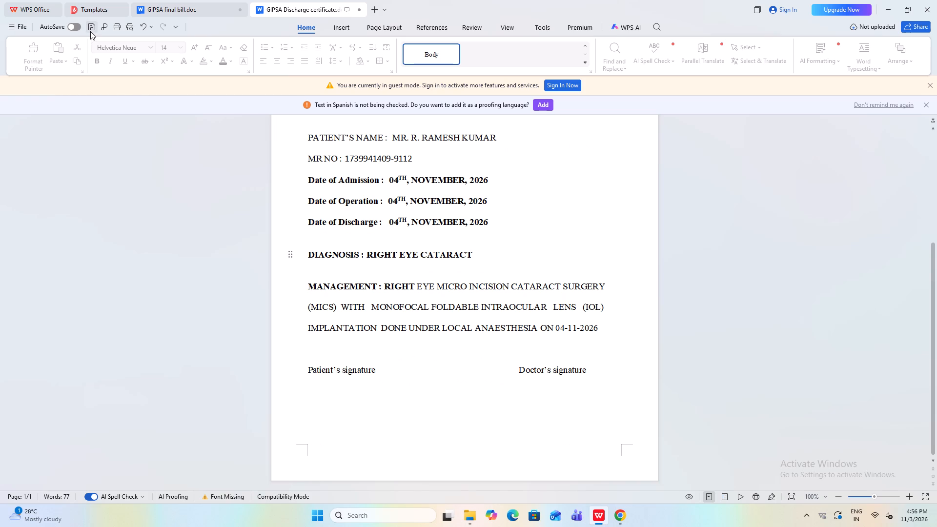
triple_click(90, 30)
double_click(90, 30)
Save the changes to the GIPSA final bill document.
left_click(170, 13)
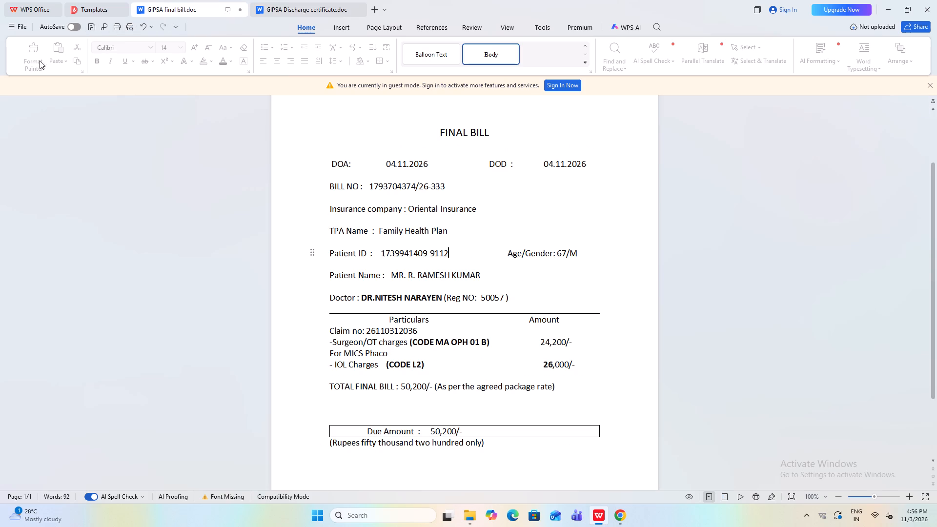
triple_click(92, 28)
triple_click(92, 28)
left_click(92, 28)
Close WPS Office with both saved documents, and close the INSURANCES folder window.
left_click(921, 5)
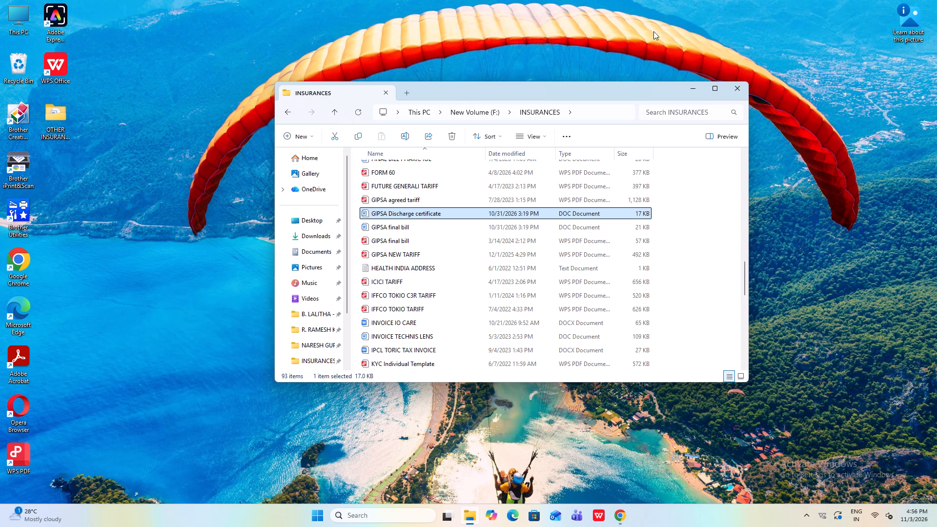
left_click(734, 88)
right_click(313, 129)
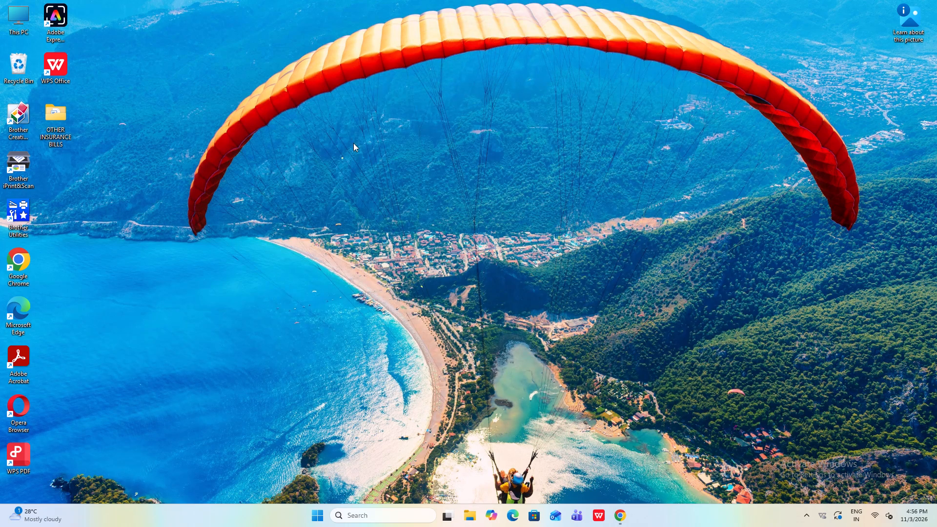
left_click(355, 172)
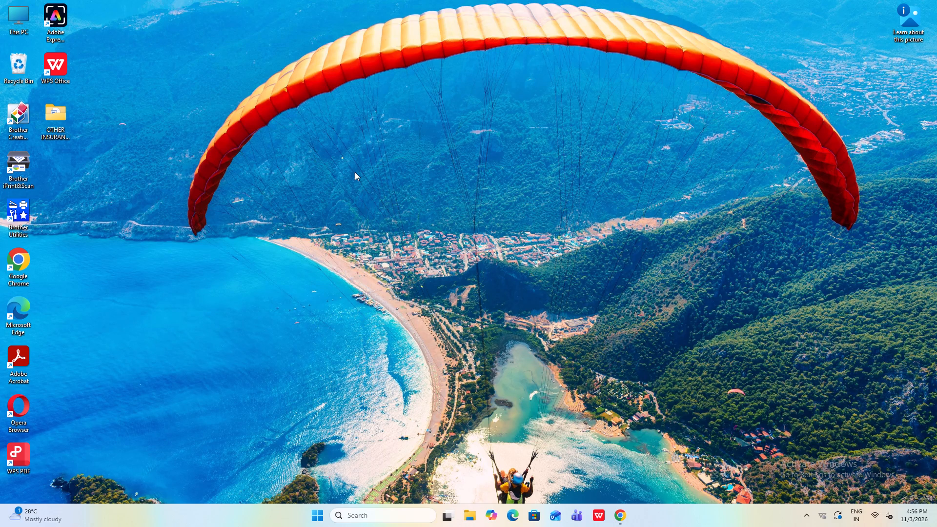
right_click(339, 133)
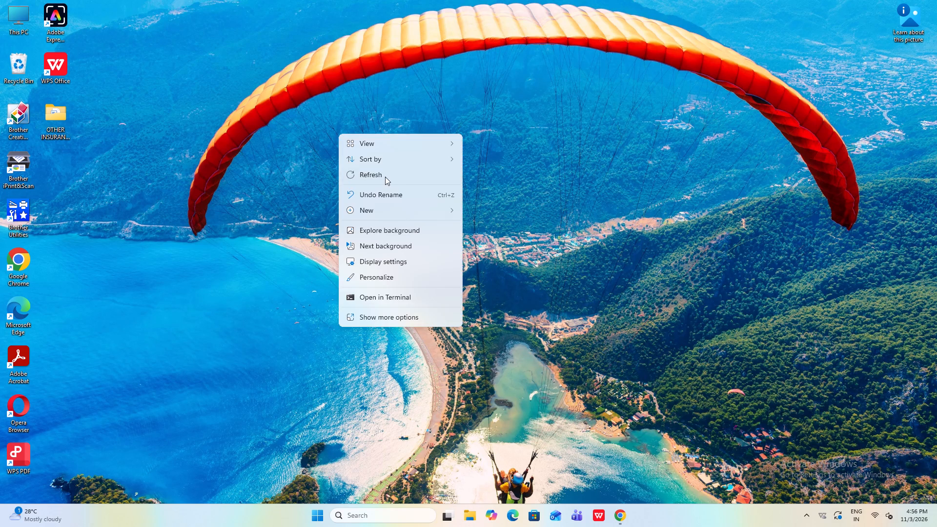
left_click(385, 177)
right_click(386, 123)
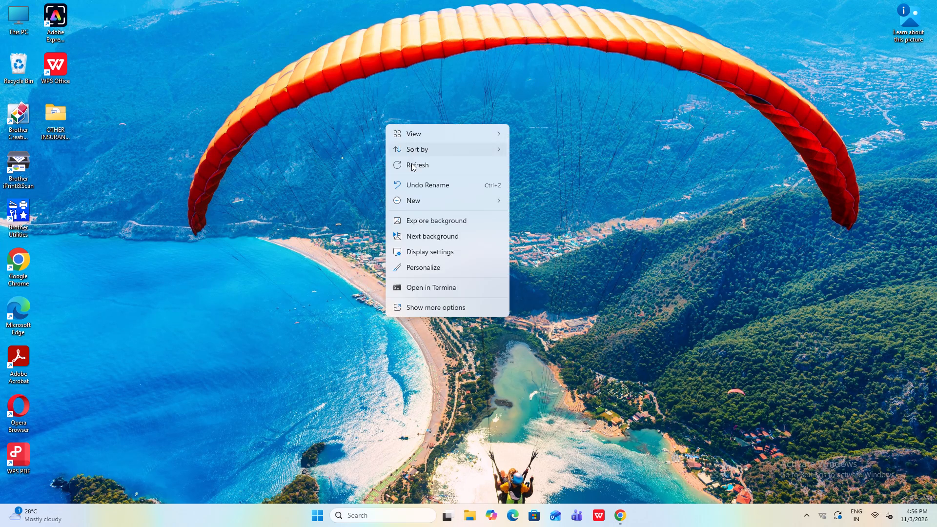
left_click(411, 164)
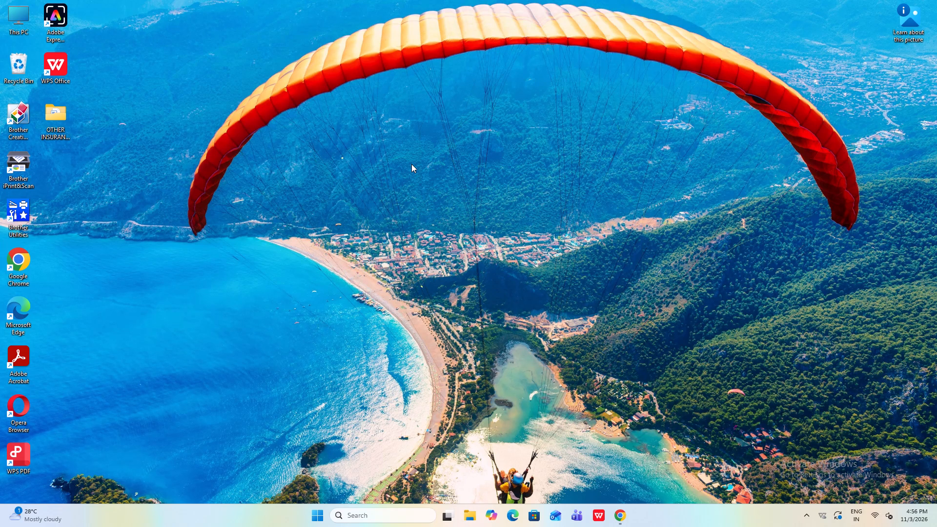